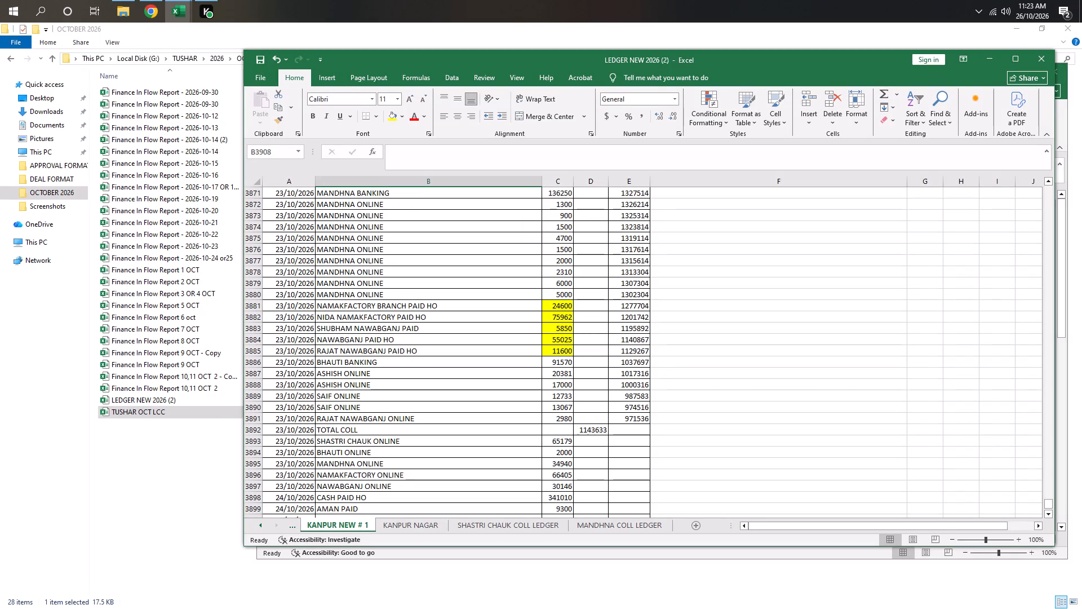
Review the KANPUR NEW # 1 ledger from 23/10/2026 back to 21/10/2026, checking the 21/10/2026 row with the blank description.
scroll(419, 366, "up", 3)
left_click(426, 301)
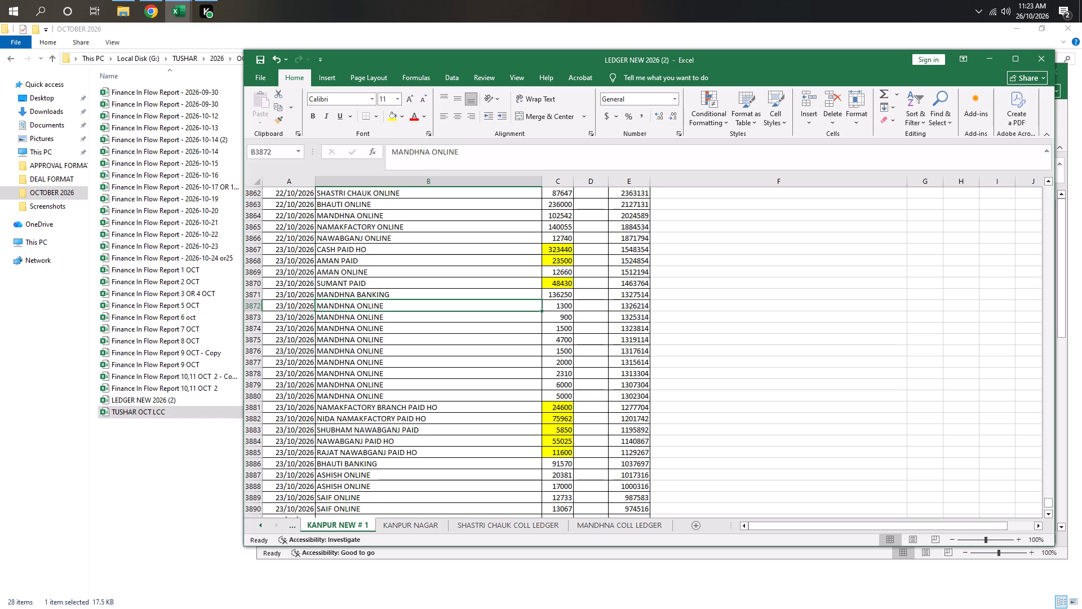
scroll(432, 343, "up", 9)
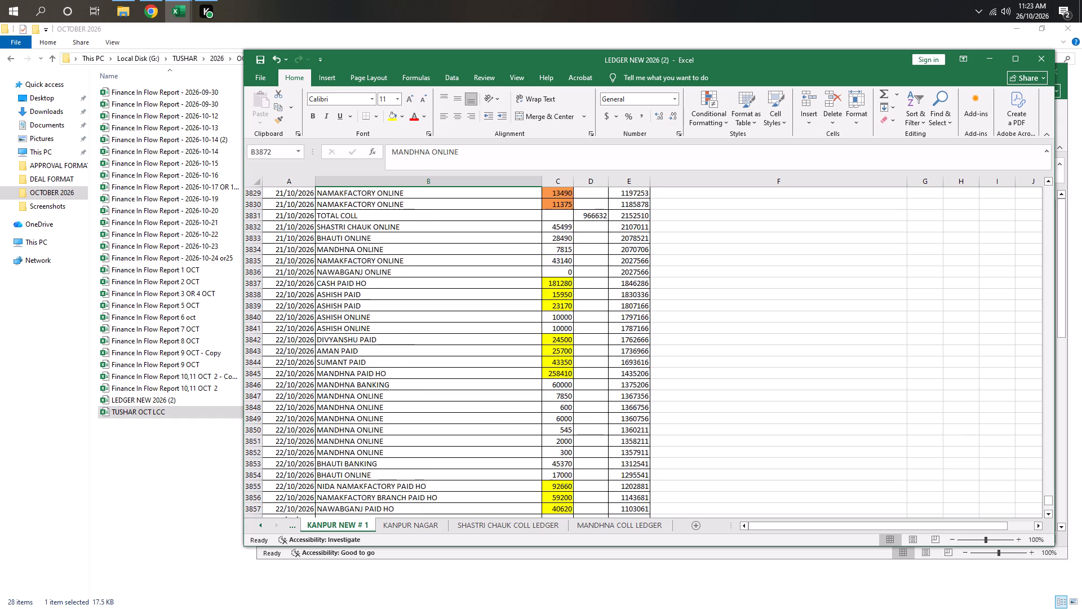
scroll(432, 343, "up", 8)
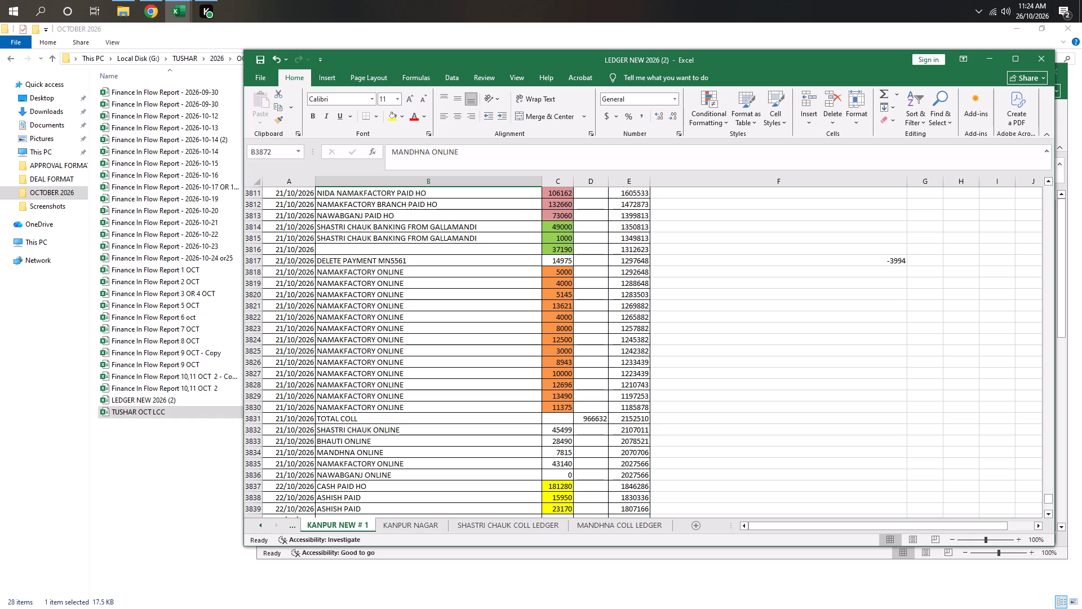
scroll(475, 312, "down", 1)
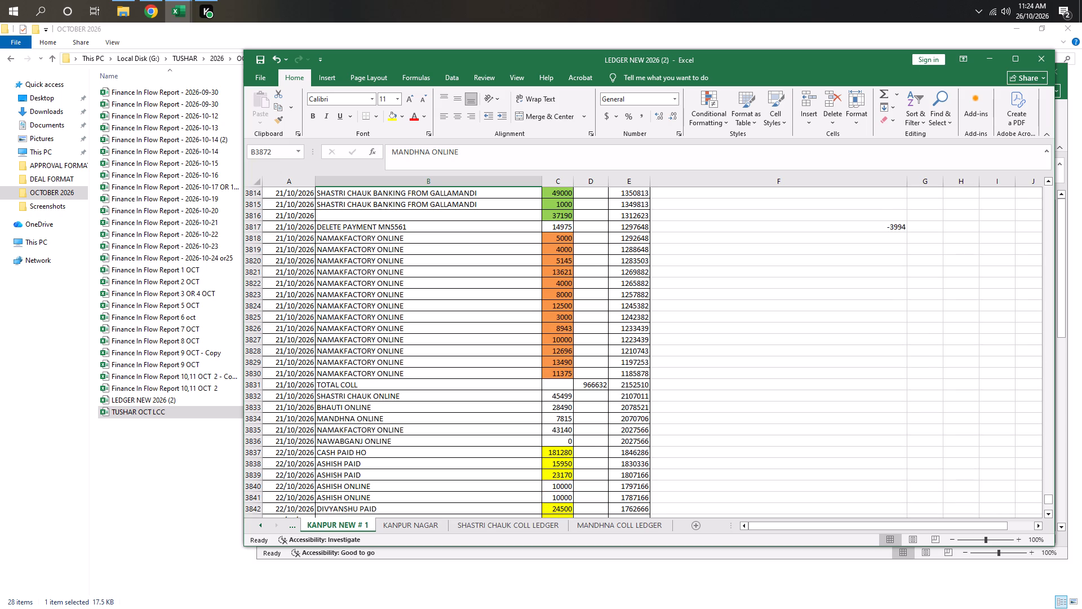
left_click(498, 217)
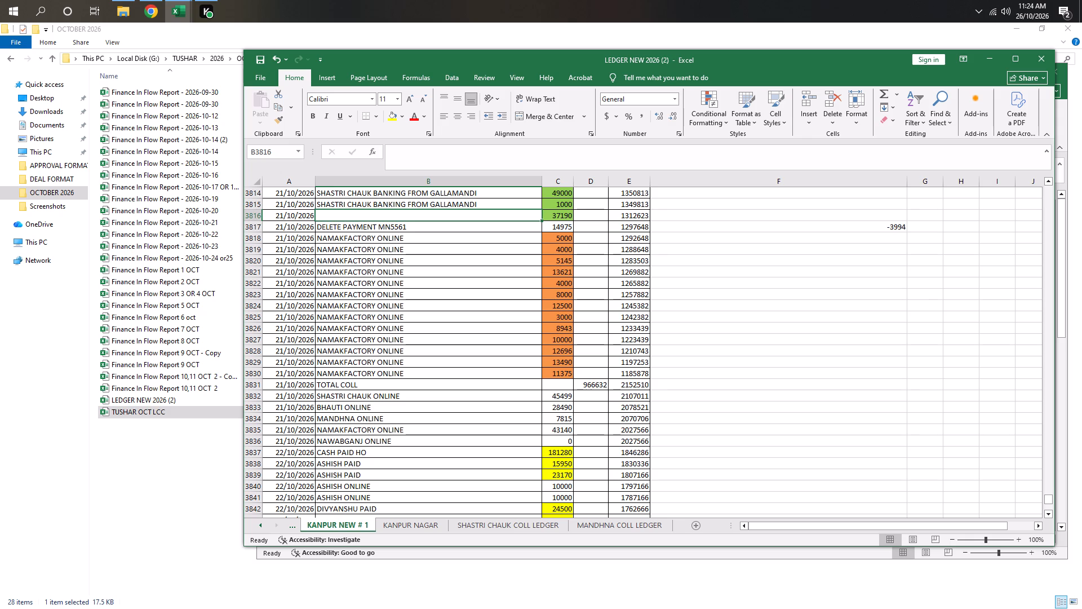
Check the 22/10/2026 MANDHNA PAID HO entry and its amount.
scroll(472, 303, "down", 3)
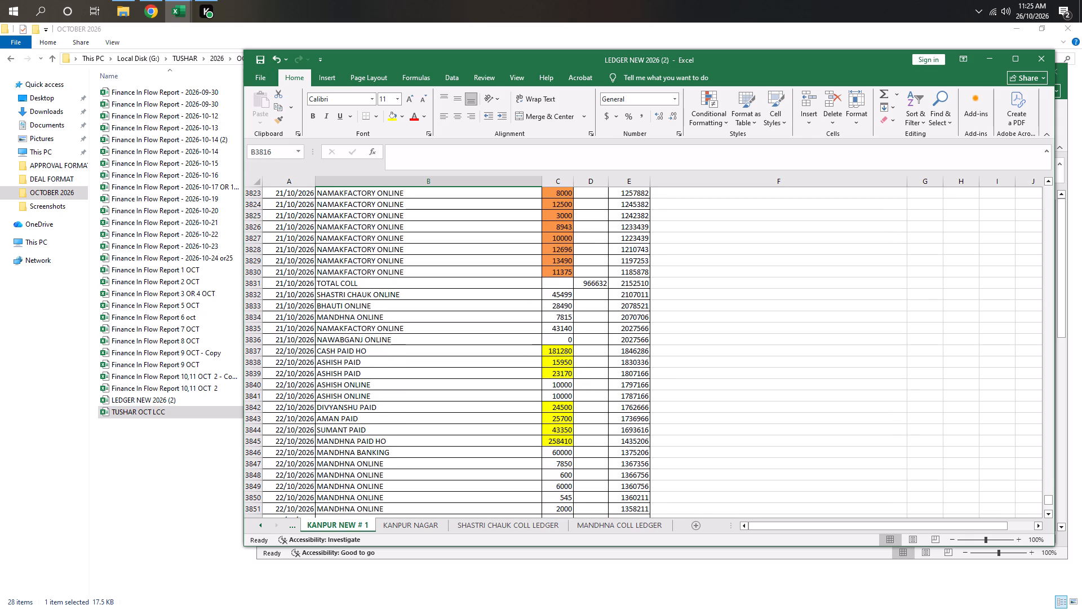
scroll(475, 322, "down", 2)
left_click(467, 376)
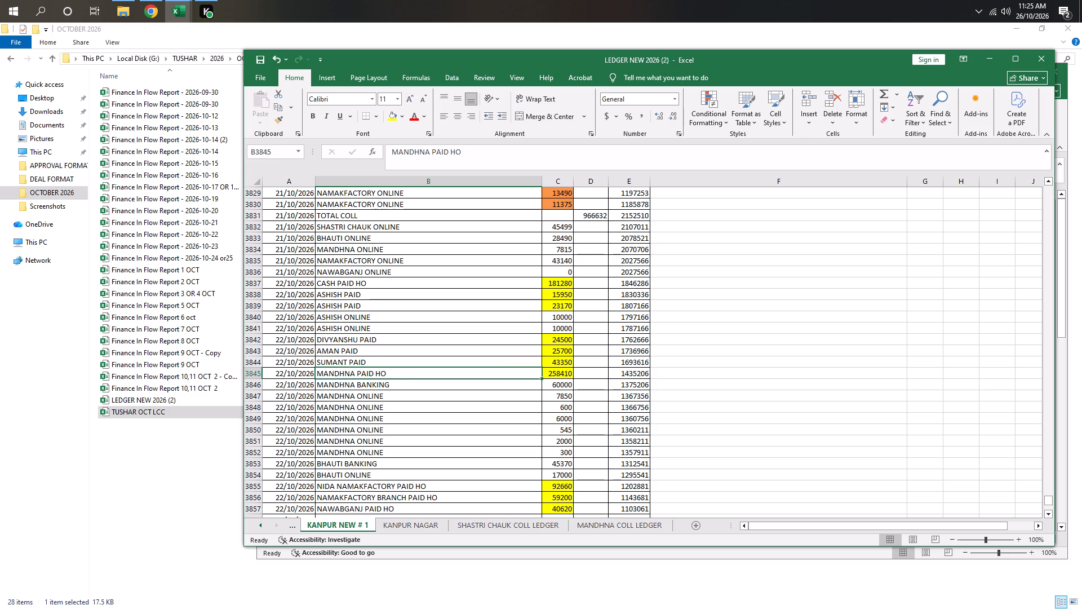
left_click(557, 371)
scroll(520, 342, "down", 3)
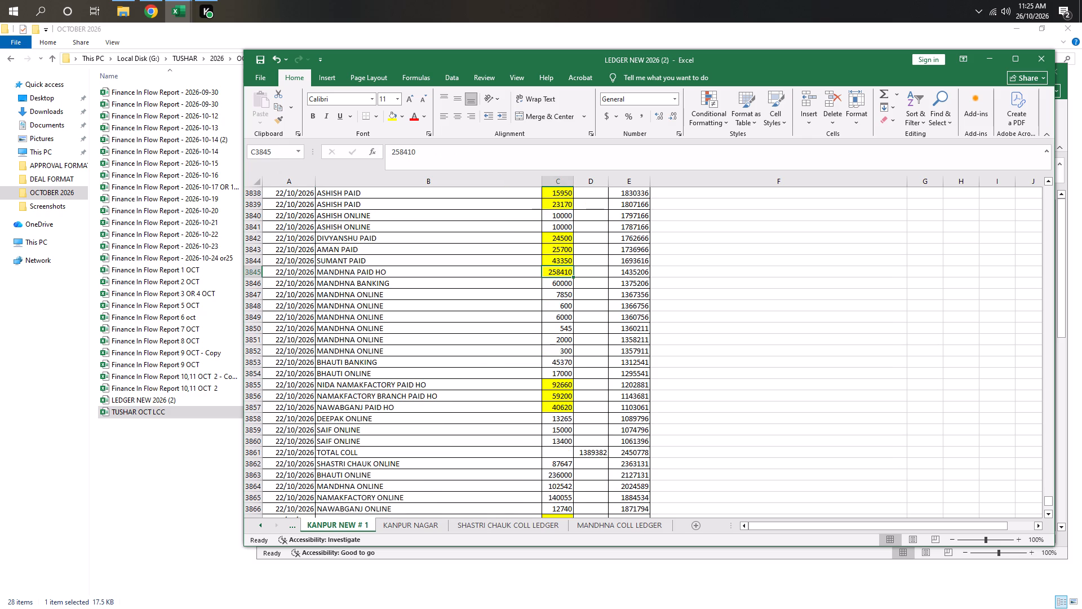
Look back through the colour-coded 21/10/2026 payment entries up to the MANDHNA BANKING row.
scroll(521, 342, "up", 7)
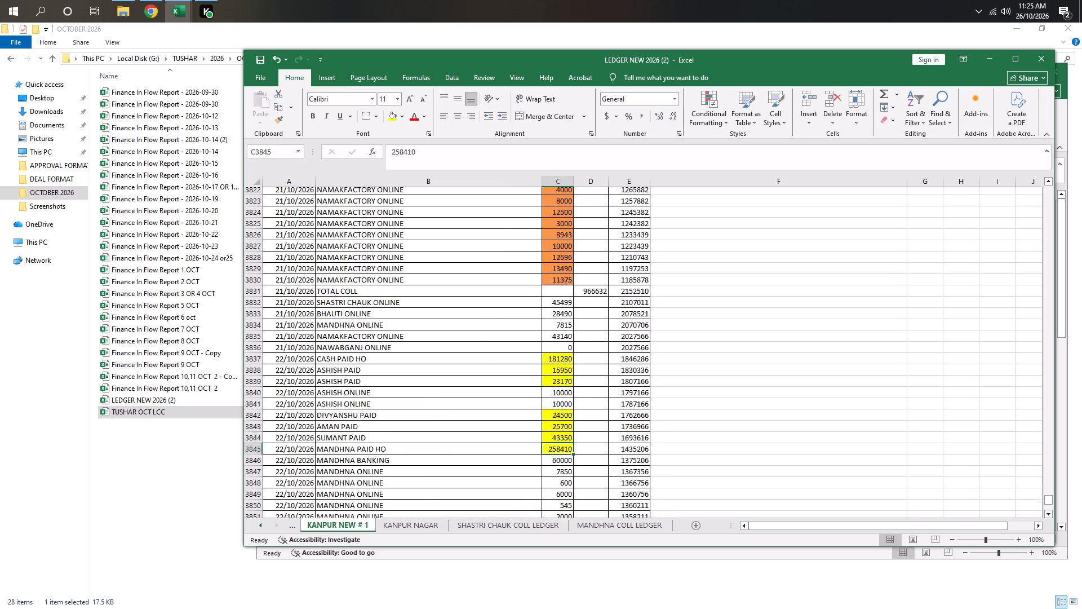
scroll(521, 342, "up", 3)
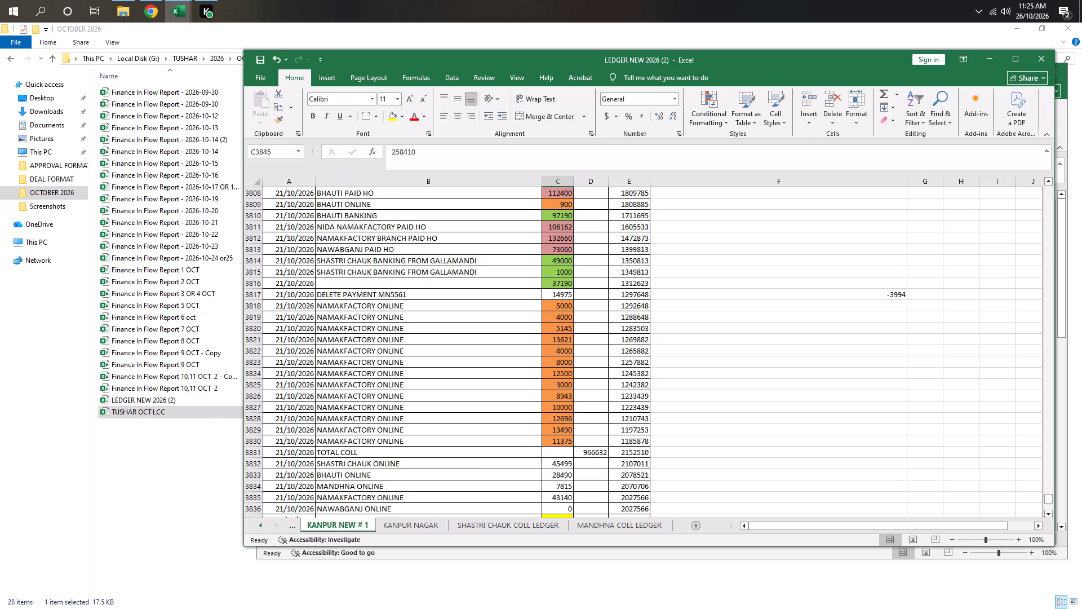
scroll(521, 333, "up", 8)
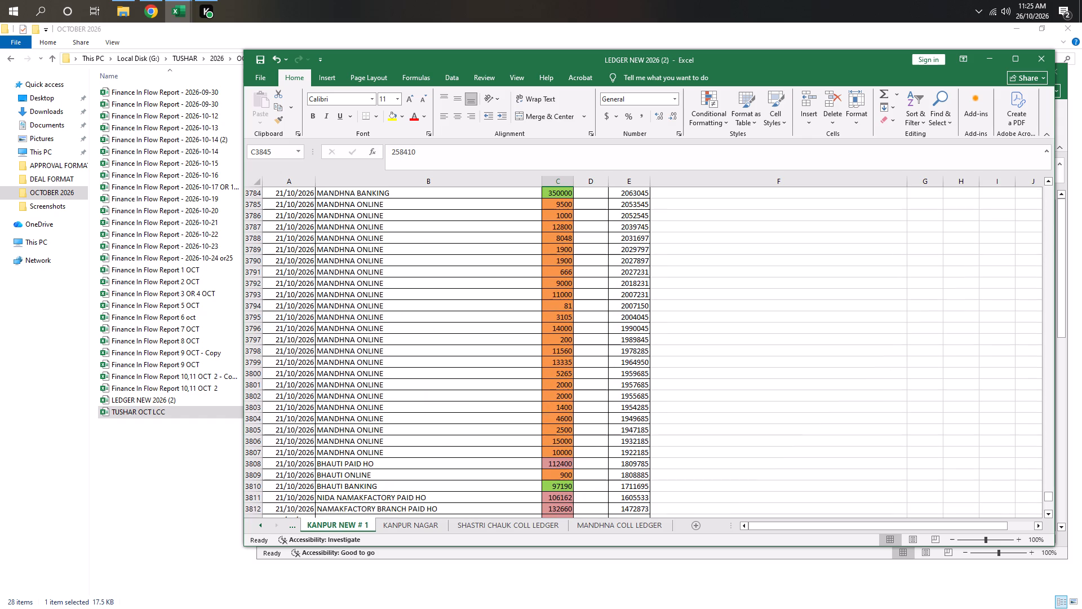
Examine the 22/10/2026 payment, banking and online entries around the day's TOTAL COLL row.
scroll(521, 333, "down", 9)
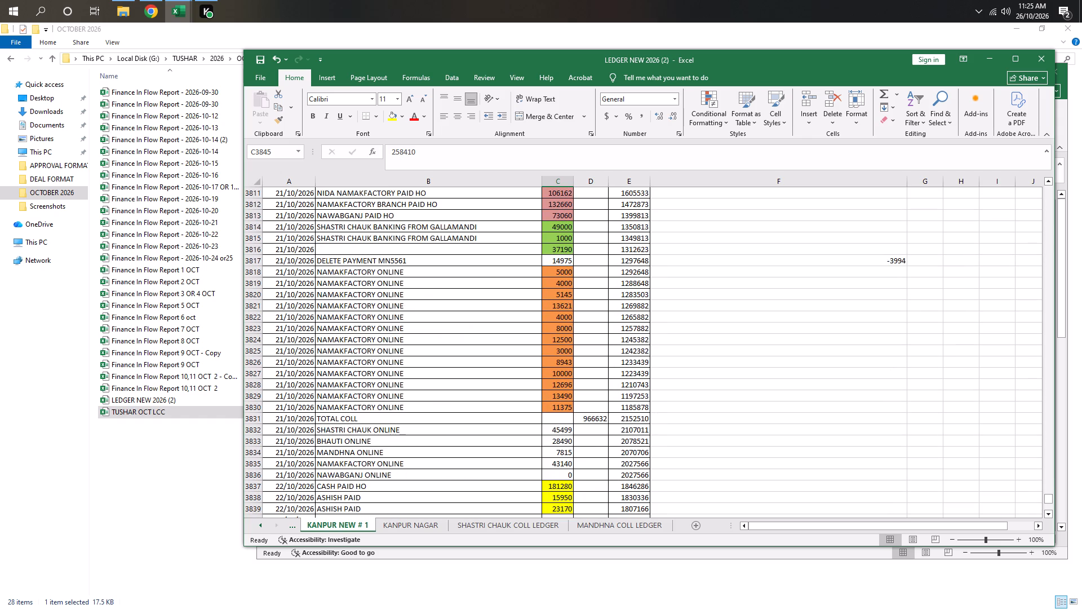
scroll(521, 333, "down", 10)
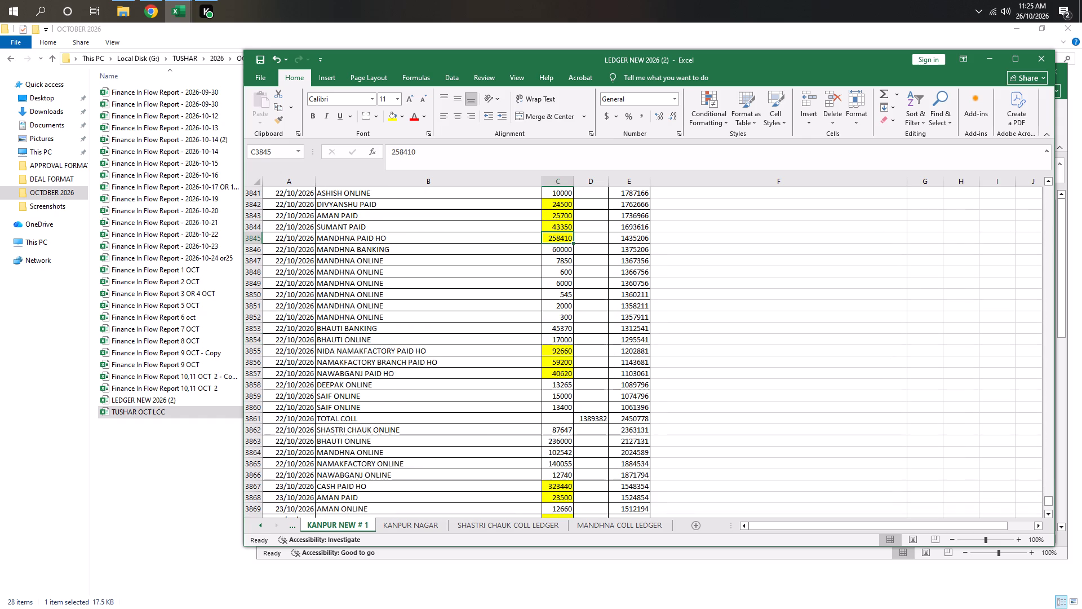
scroll(526, 330, "down", 2)
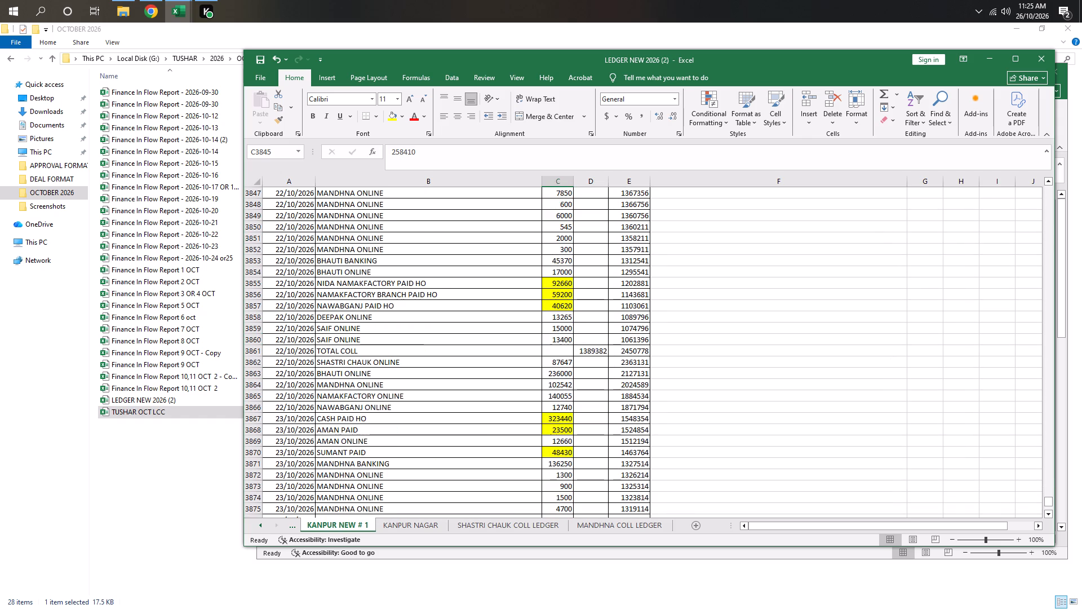
scroll(526, 330, "down", 1)
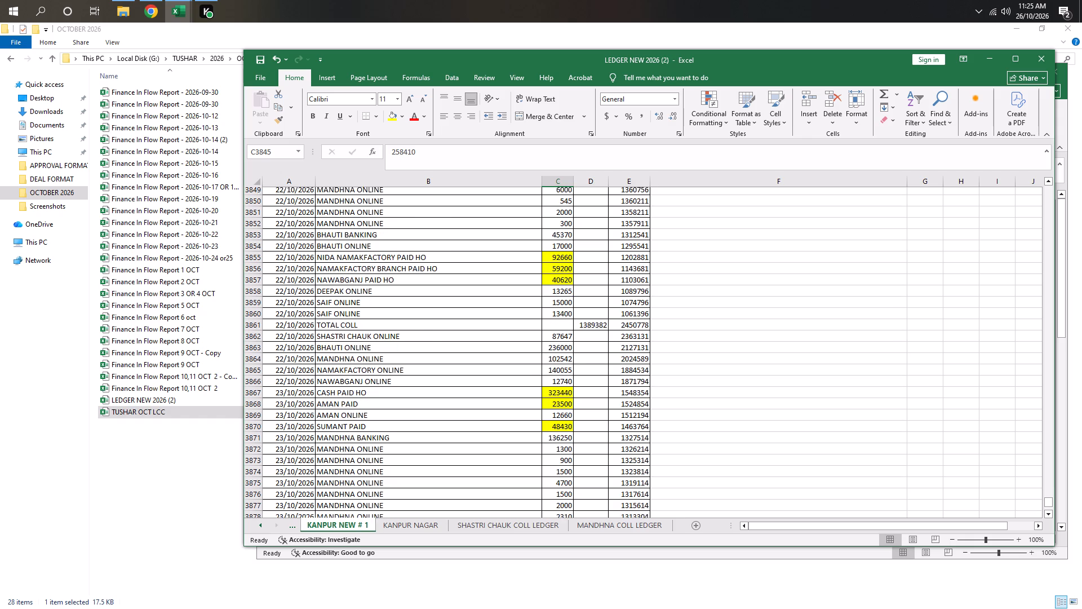
scroll(539, 322, "up", 3)
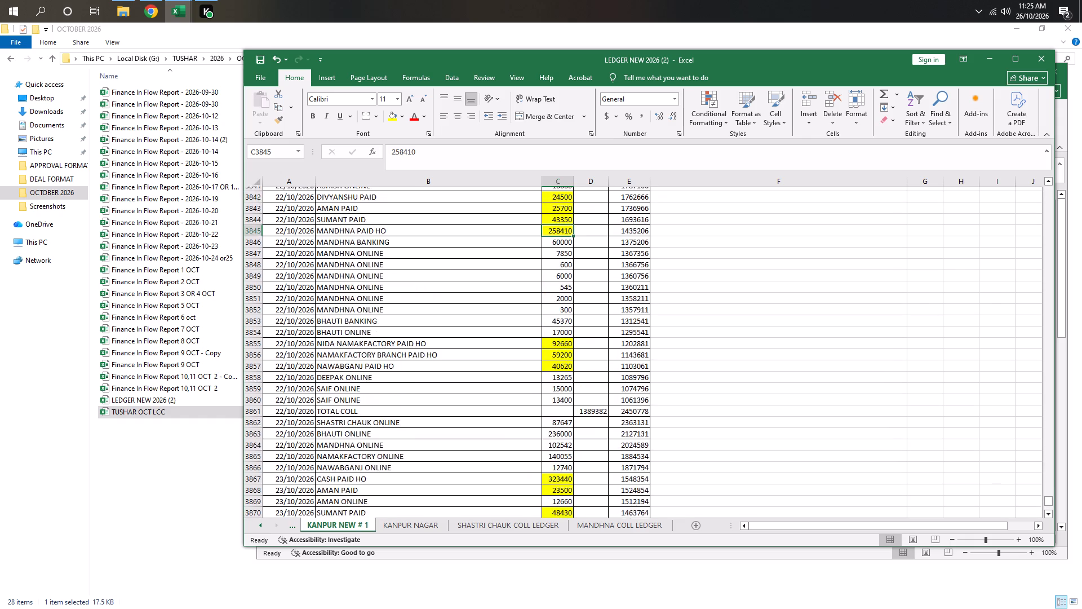
scroll(539, 322, "down", 4)
scroll(546, 374, "up", 3)
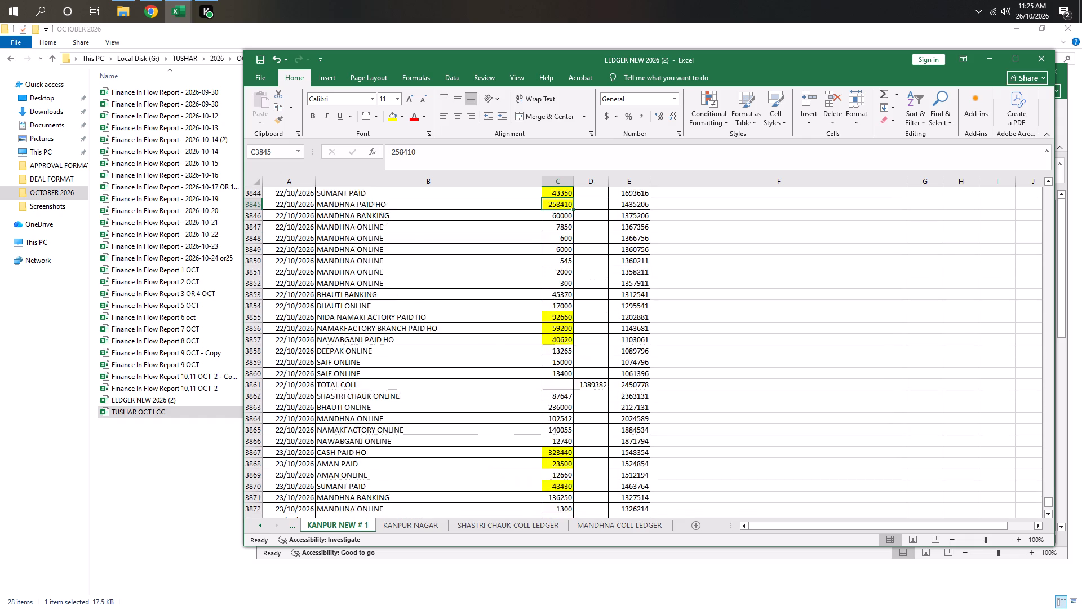
scroll(546, 374, "up", 2)
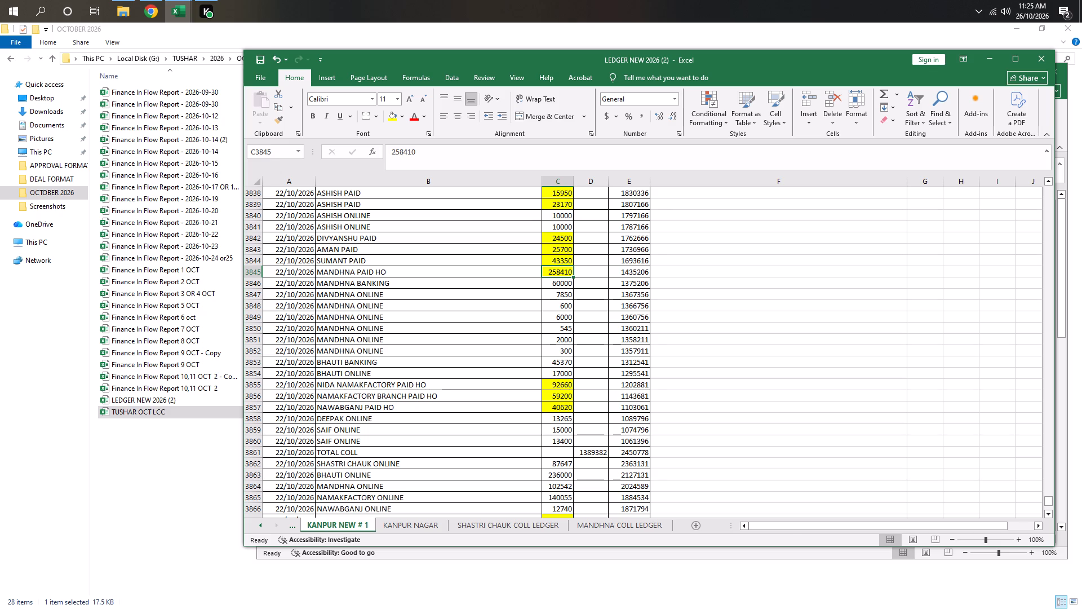
Check the 22/10/2026 MANDHNA BANKING entry and select that day's MANDHNA ONLINE amounts, C3847 to C3852, to read their sum.
left_click_drag(557, 285, 478, 283)
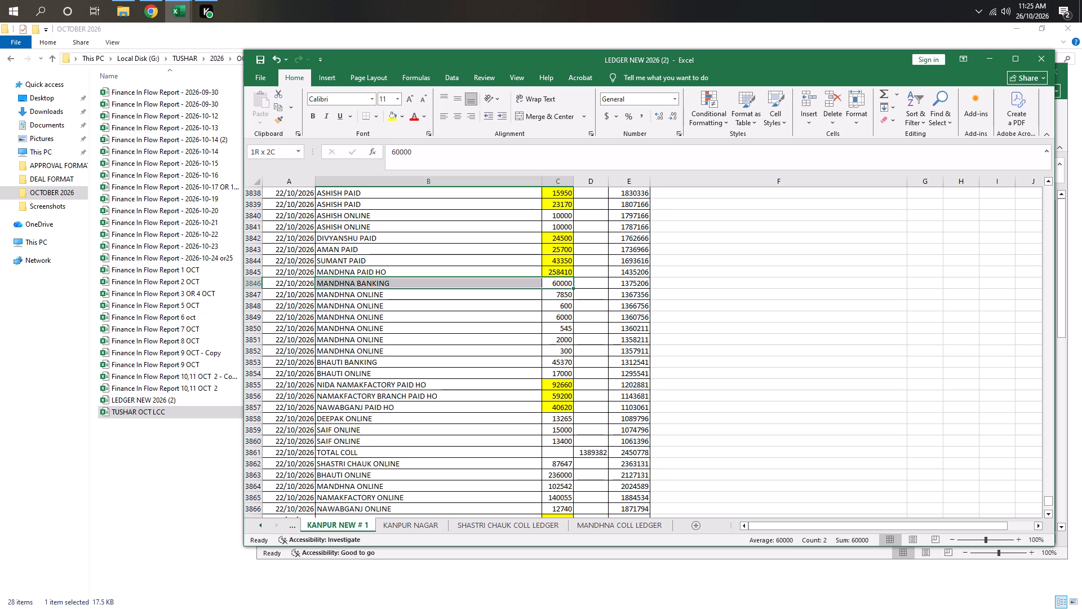
left_click(471, 288)
left_click_drag(554, 298, 561, 359)
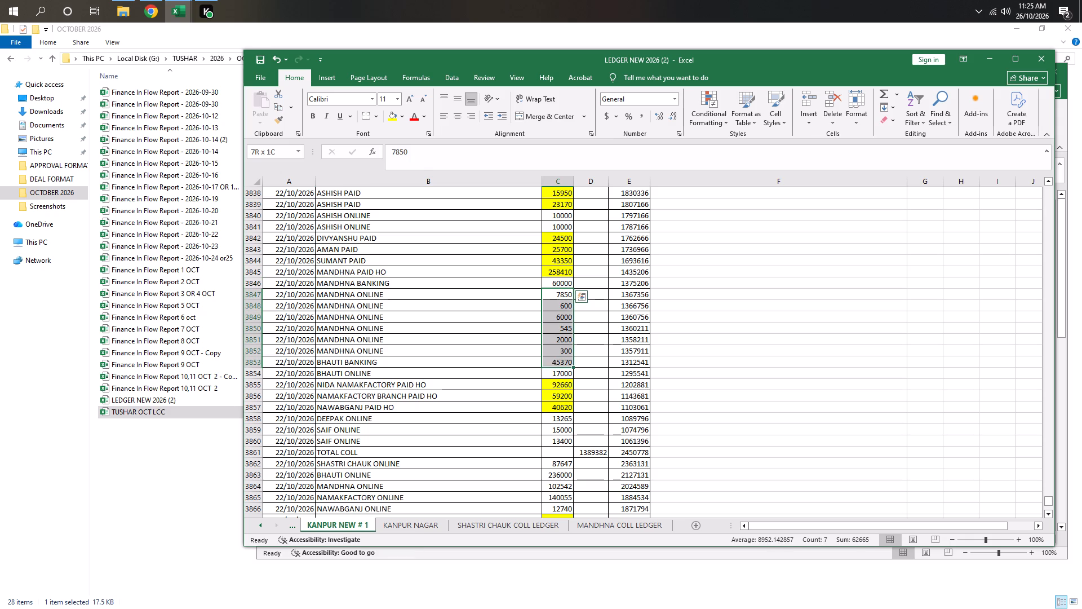
left_click_drag(561, 359, 562, 351)
Check the SHASTRI CHAUK ONLINE amount just below the 22/10/2026 TOTAL COLL row.
scroll(536, 369, "down", 1)
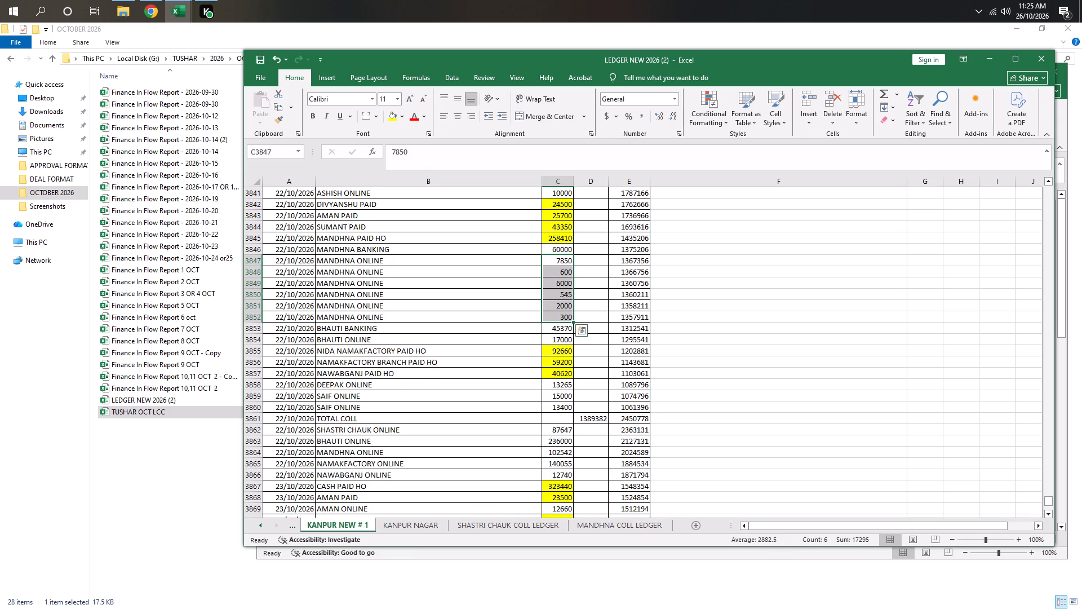
scroll(535, 365, "down", 2)
left_click(559, 356)
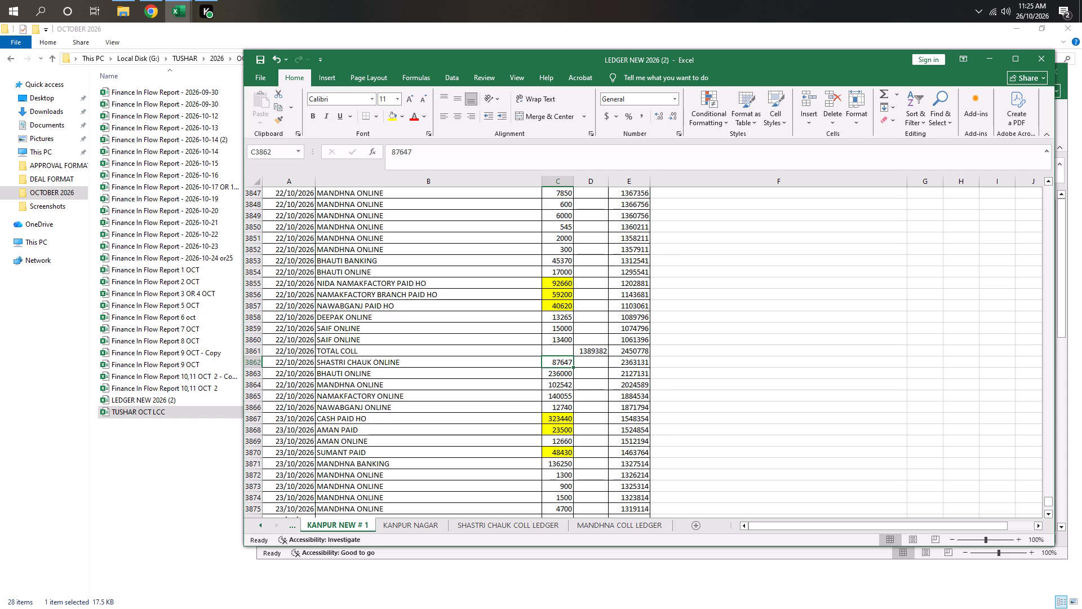
Review the 22/10/2026 and 23/10/2026 entries and check the 23/10/2026 MANDHNA BANKING amount.
scroll(570, 341, "down", 3)
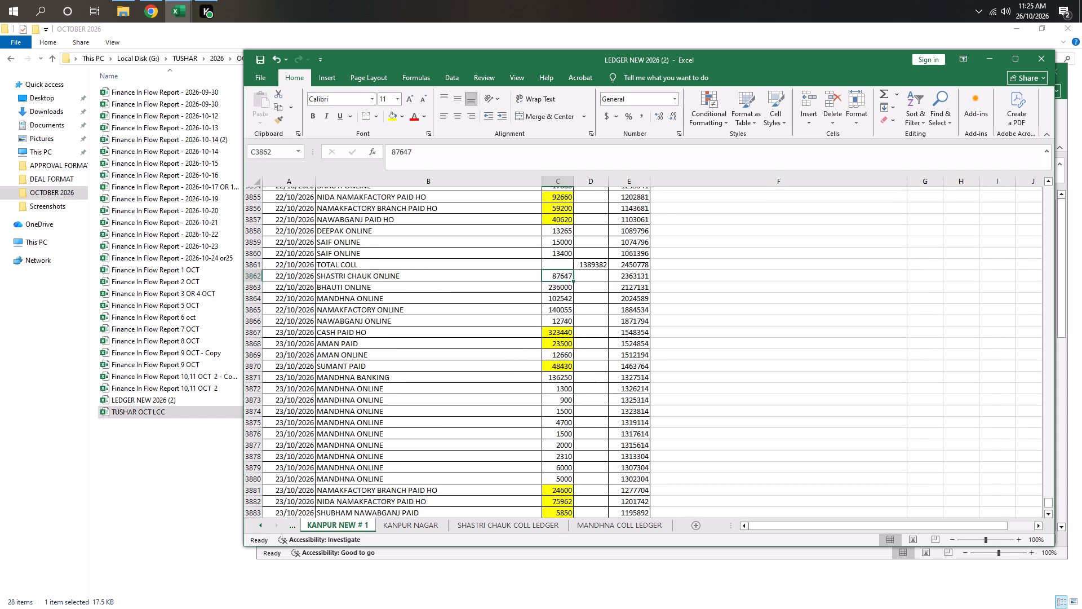
scroll(570, 341, "down", 2)
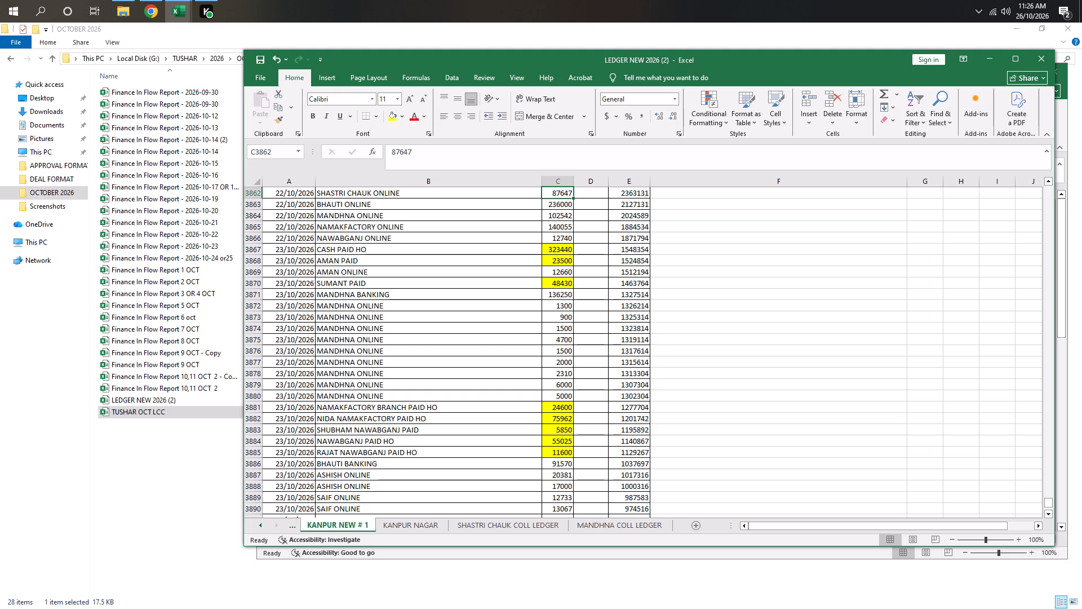
scroll(539, 293, "up", 4)
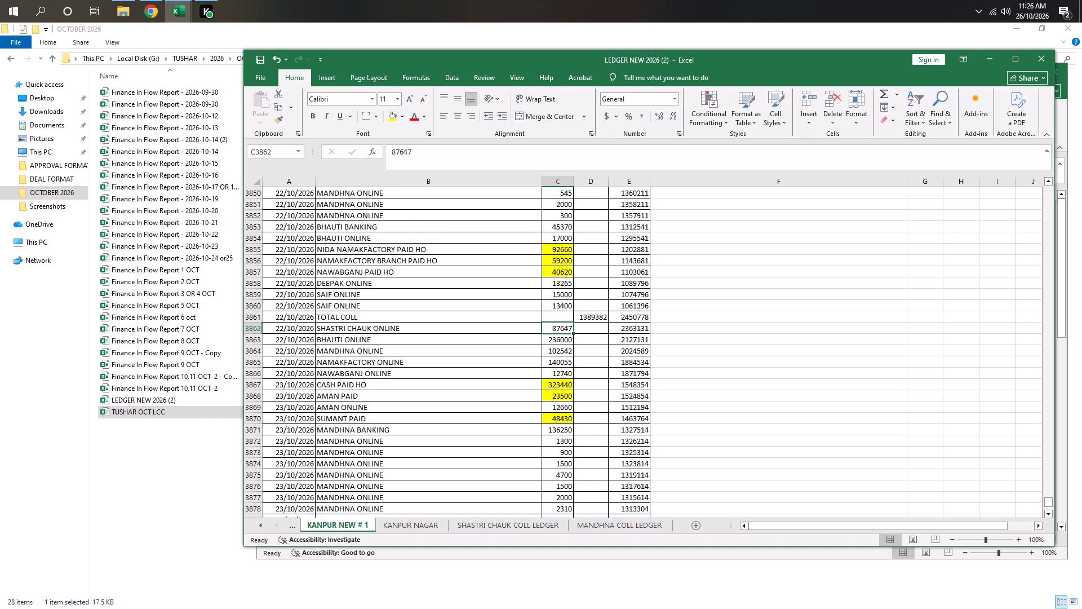
scroll(539, 293, "up", 3)
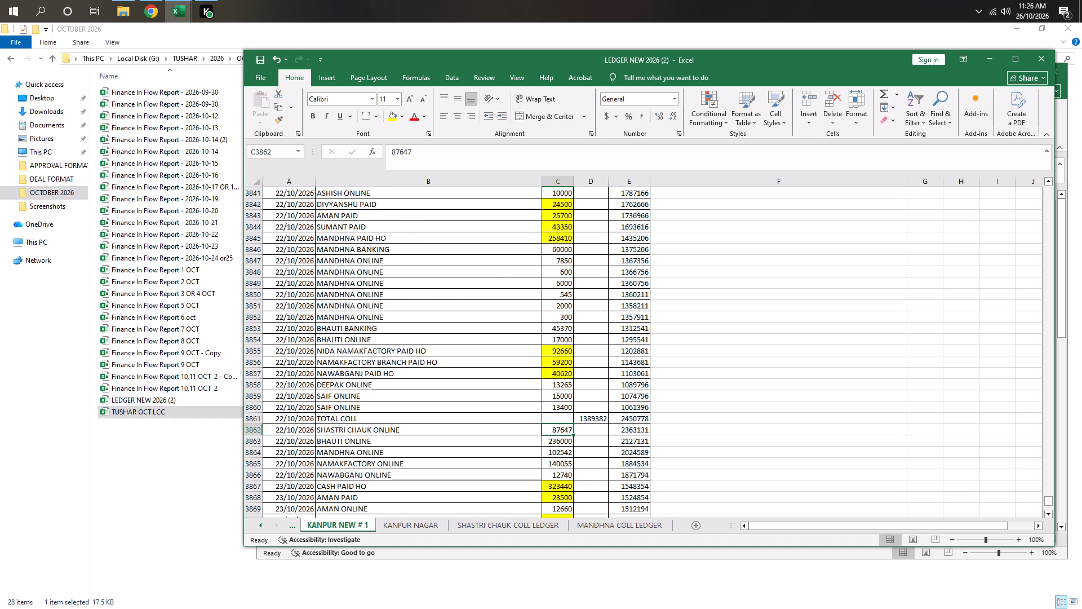
scroll(542, 293, "down", 2)
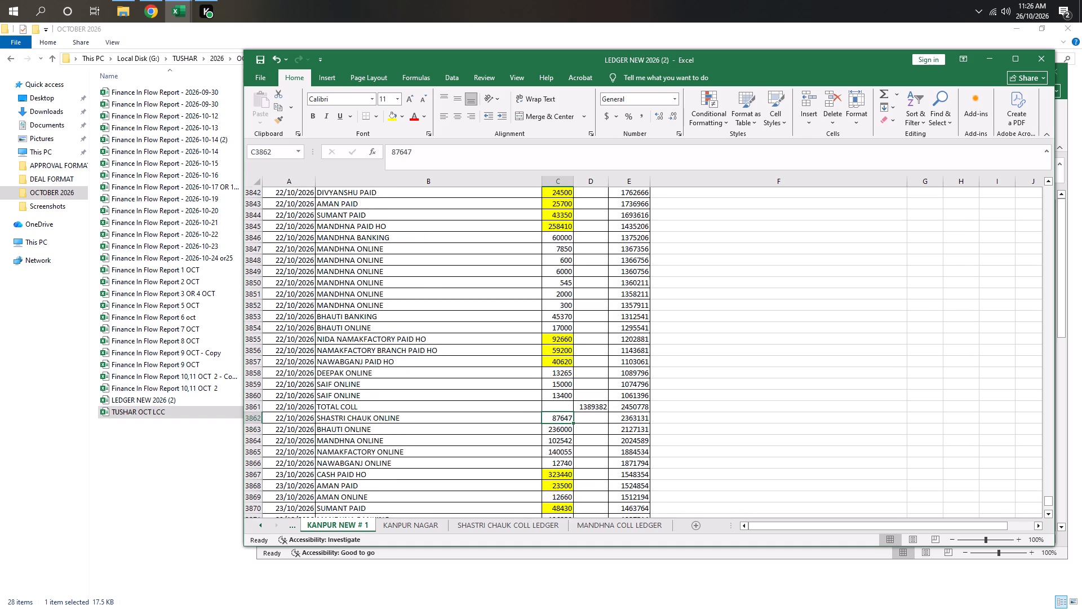
scroll(542, 293, "down", 3)
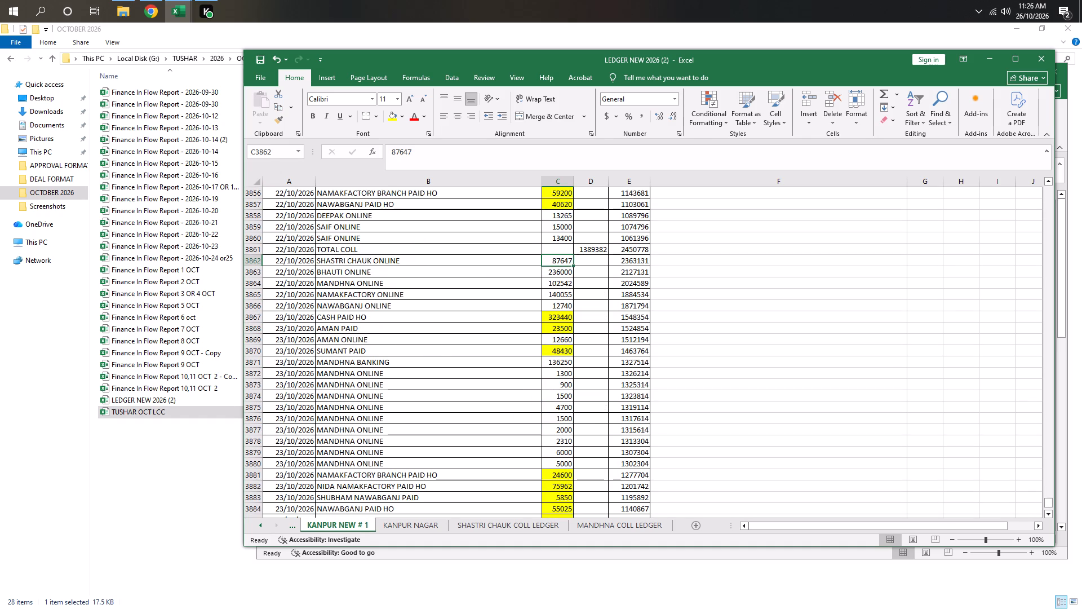
left_click(552, 360)
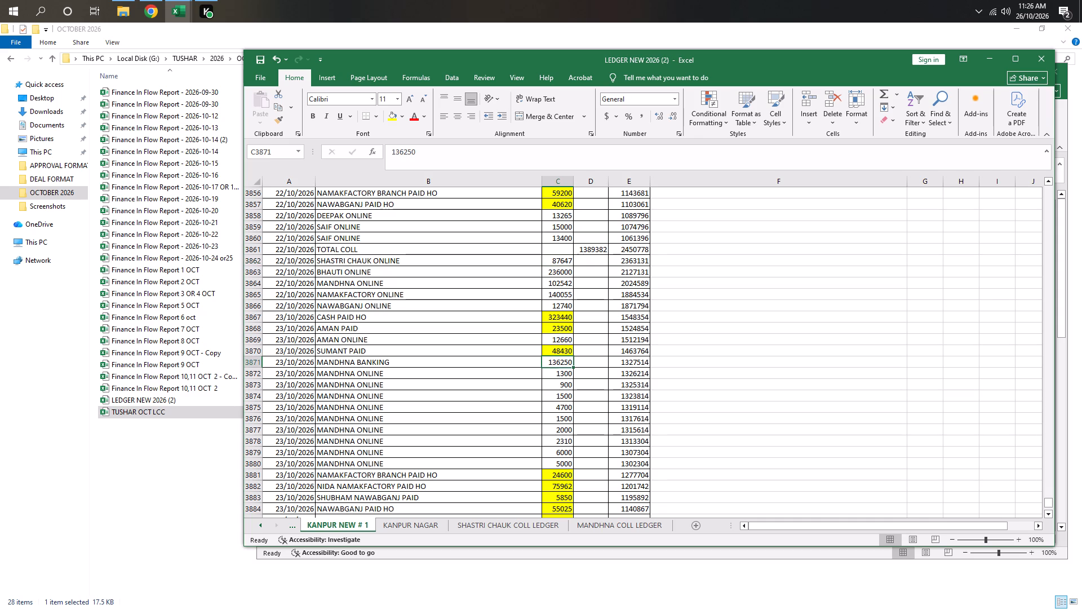
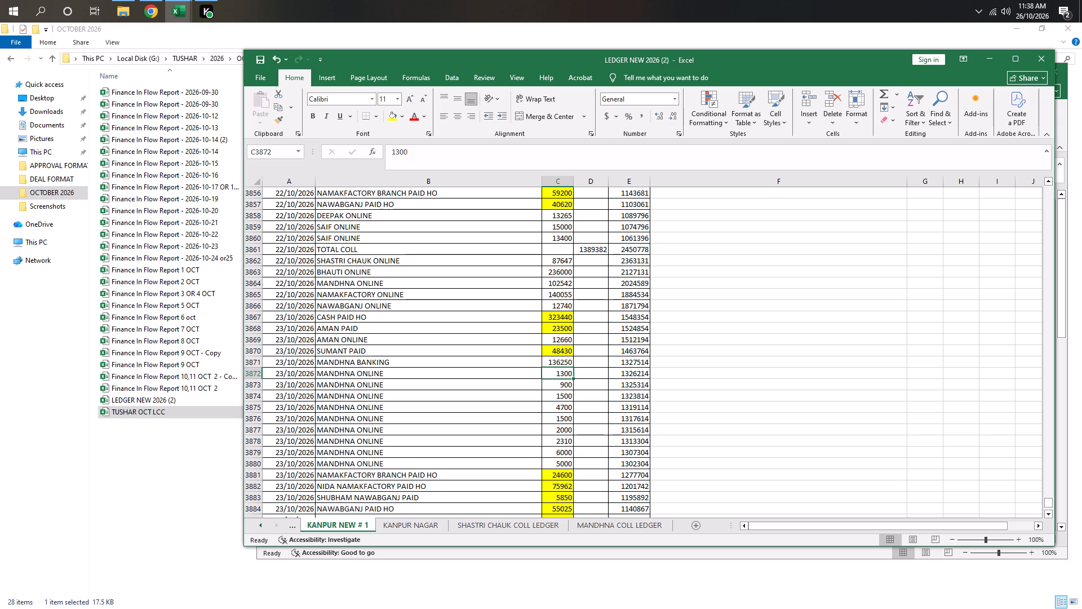
Review the 24/10/2026 entries at the end of the ledger and select the first blank description cell, B3907.
scroll(556, 357, "down", 6)
scroll(560, 324, "up", 1)
scroll(561, 316, "down", 8)
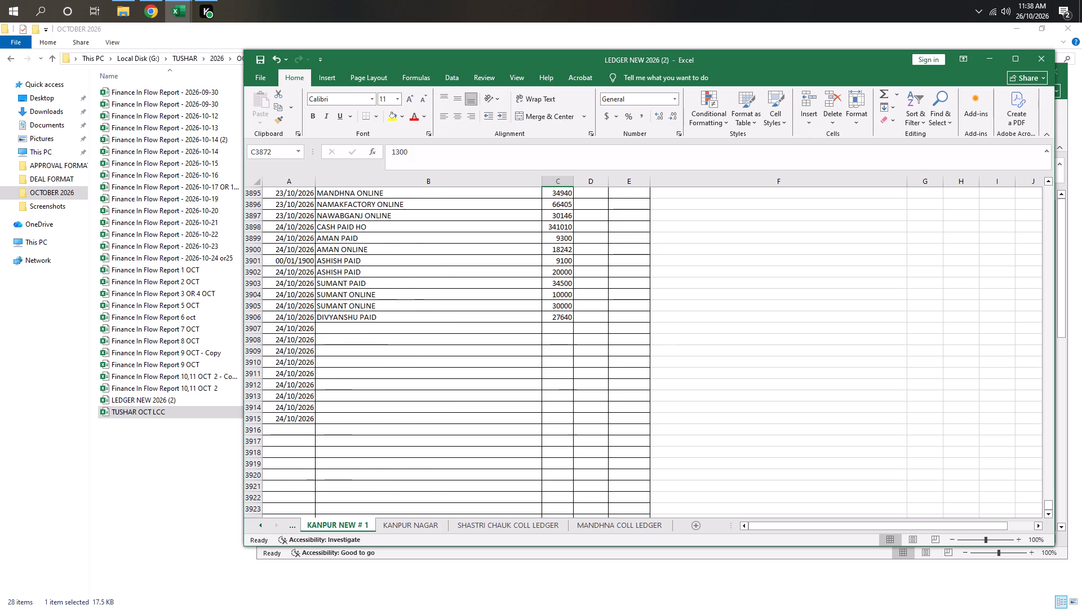
left_click(429, 328)
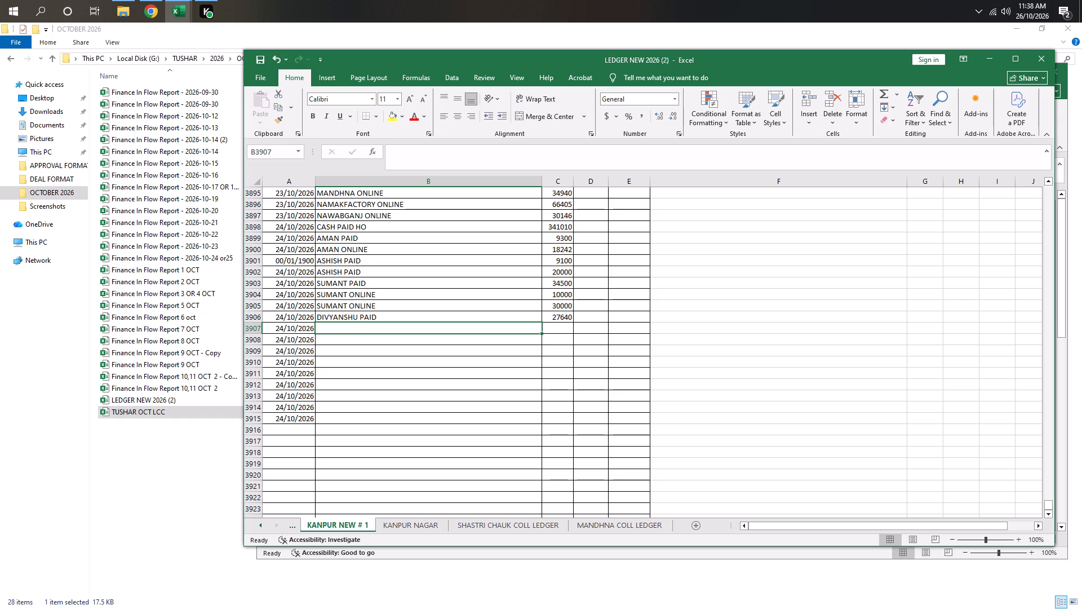
Examine the ledger entries back from 23/10/2026 to the 20/10/2026 TOTAL COLL row, including the 21/10/2026 banking and online amounts.
scroll(477, 338, "up", 12)
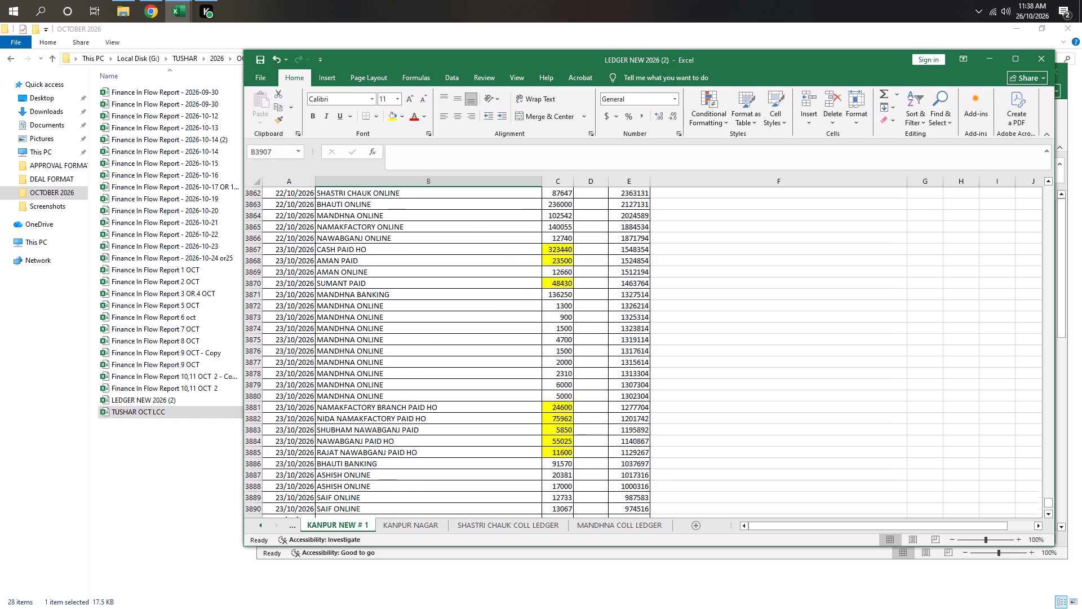
scroll(463, 360, "up", 7)
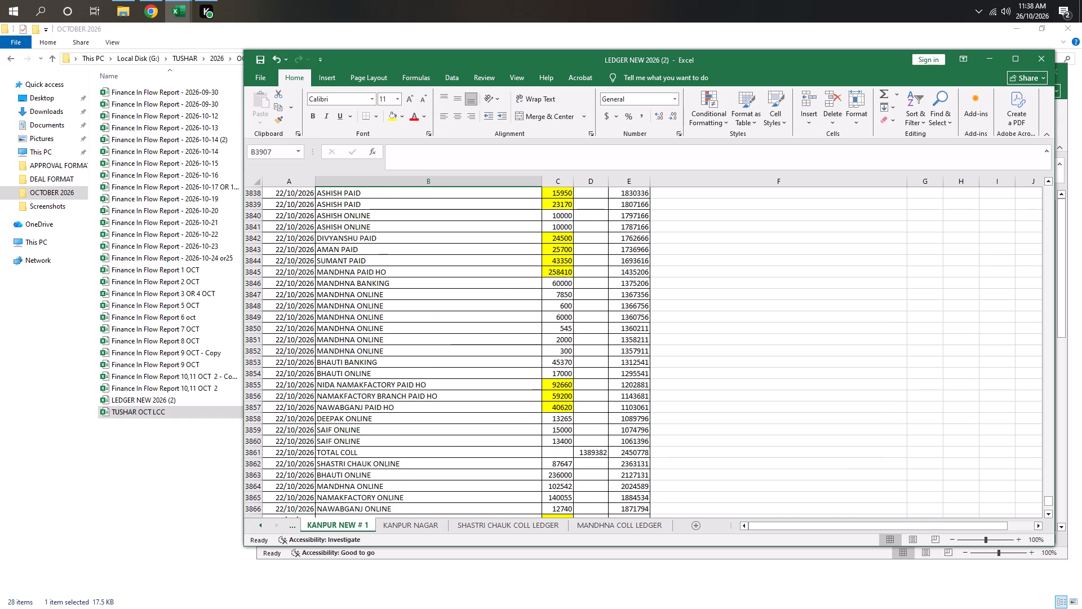
left_click(480, 245)
scroll(480, 245, "up", 7)
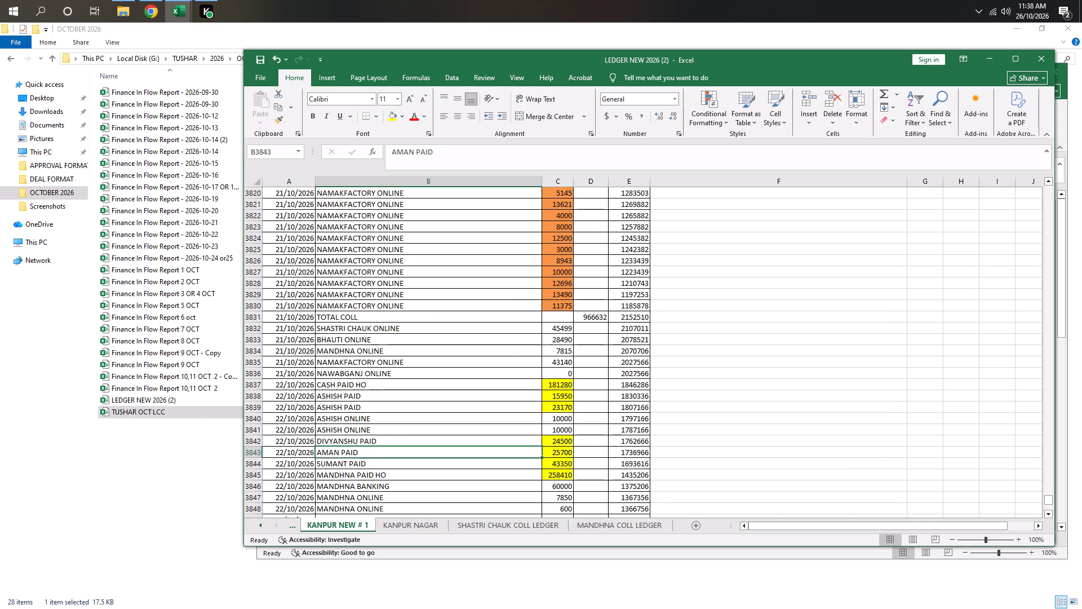
scroll(482, 251, "up", 15)
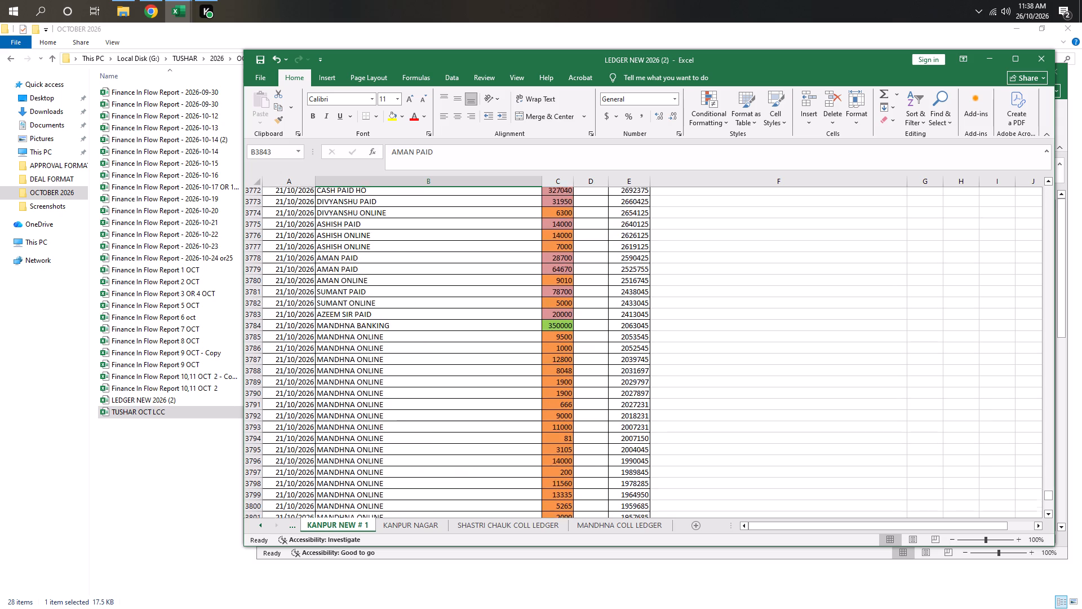
scroll(449, 315, "up", 3)
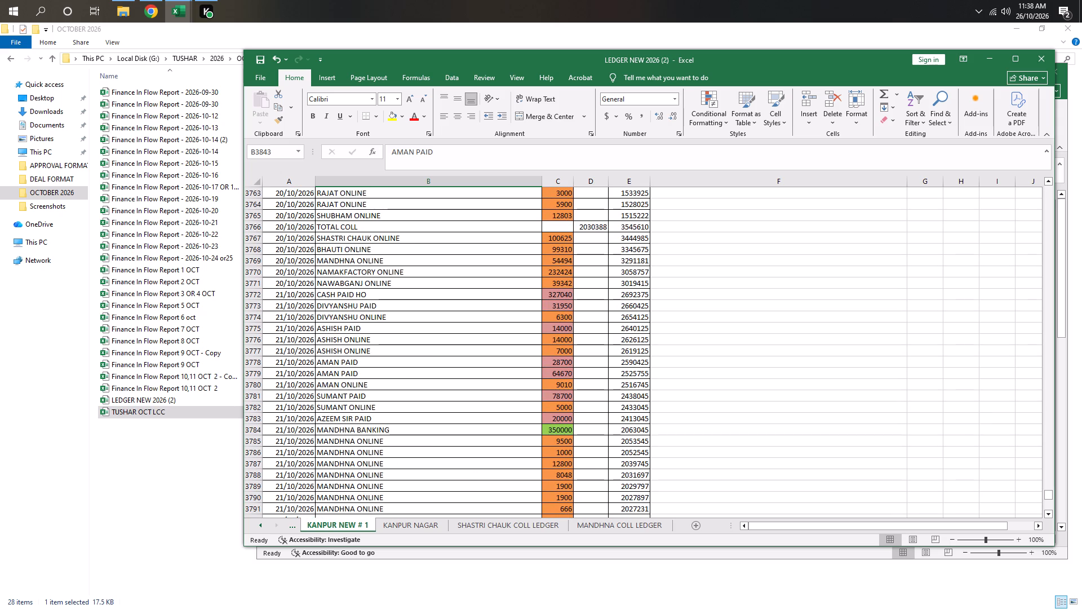
scroll(507, 305, "down", 10)
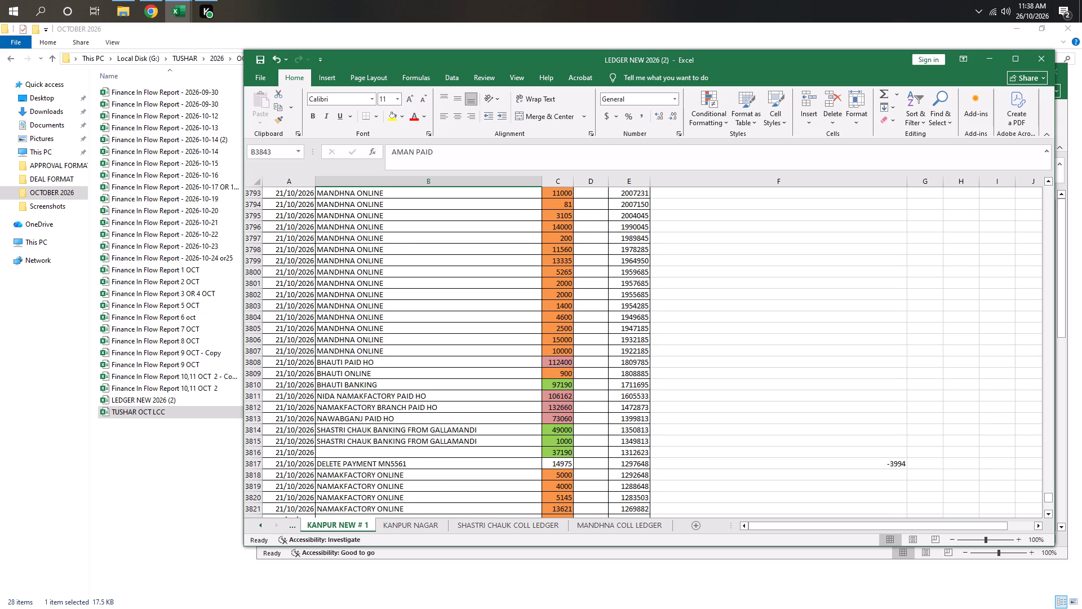
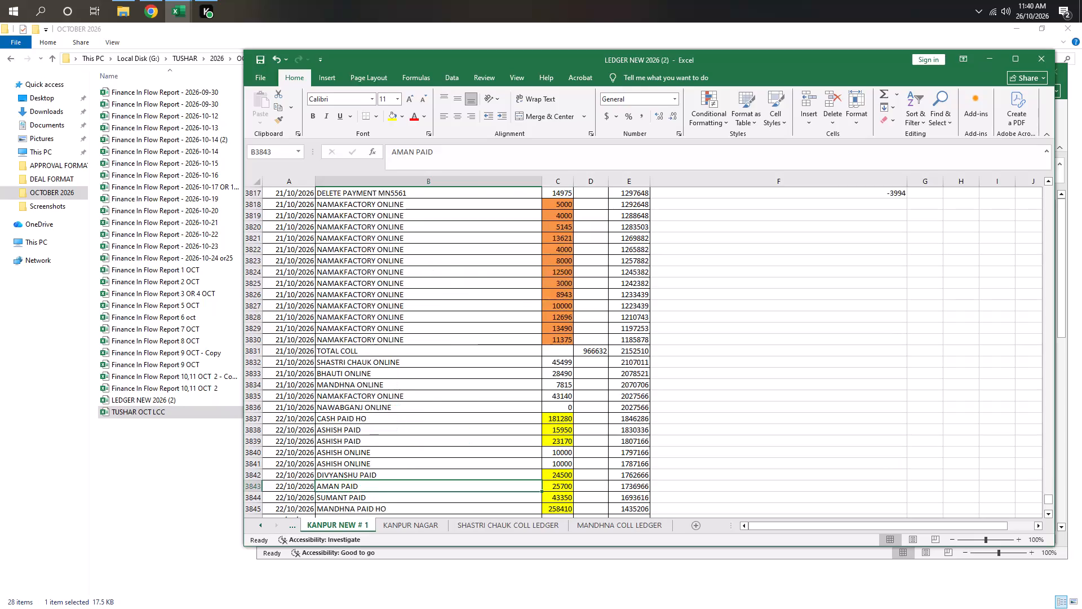
Examine the 22/10/2026 to 24/10/2026 ledger entries, comparing the paid, banking and online rows around each TOTAL COLL row.
scroll(468, 332, "down", 1)
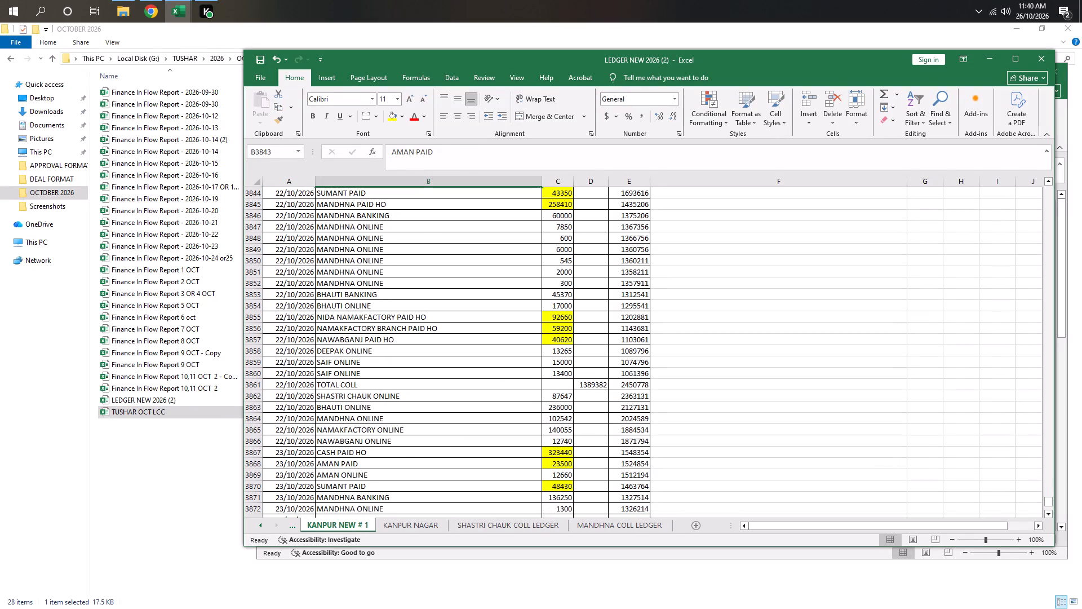
scroll(378, 297, "down", 3)
scroll(397, 311, "up", 2)
scroll(397, 311, "down", 15)
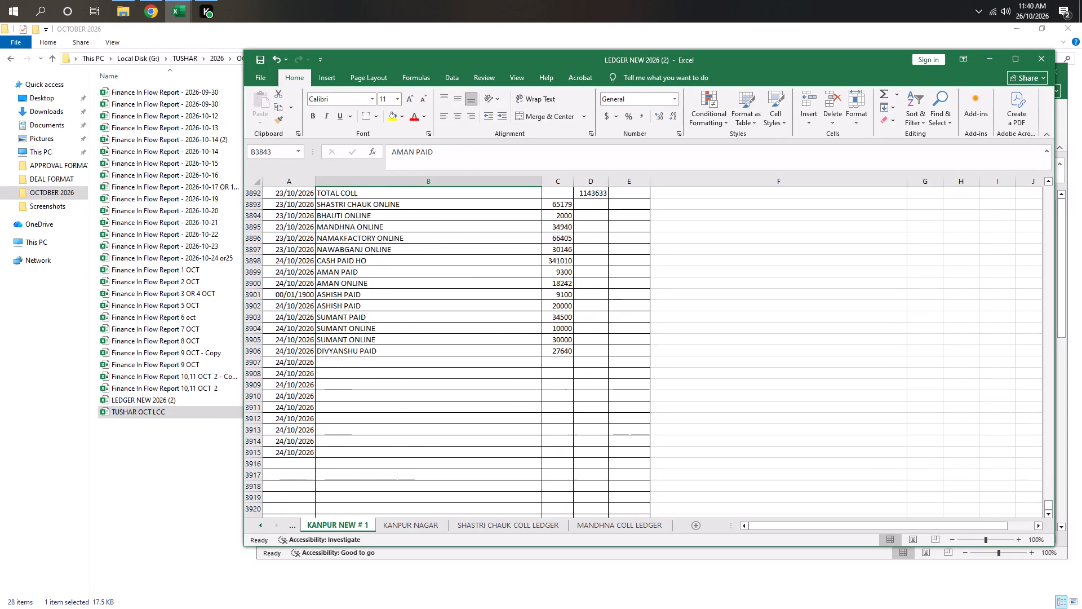
scroll(392, 338, "down", 1)
scroll(392, 338, "up", 11)
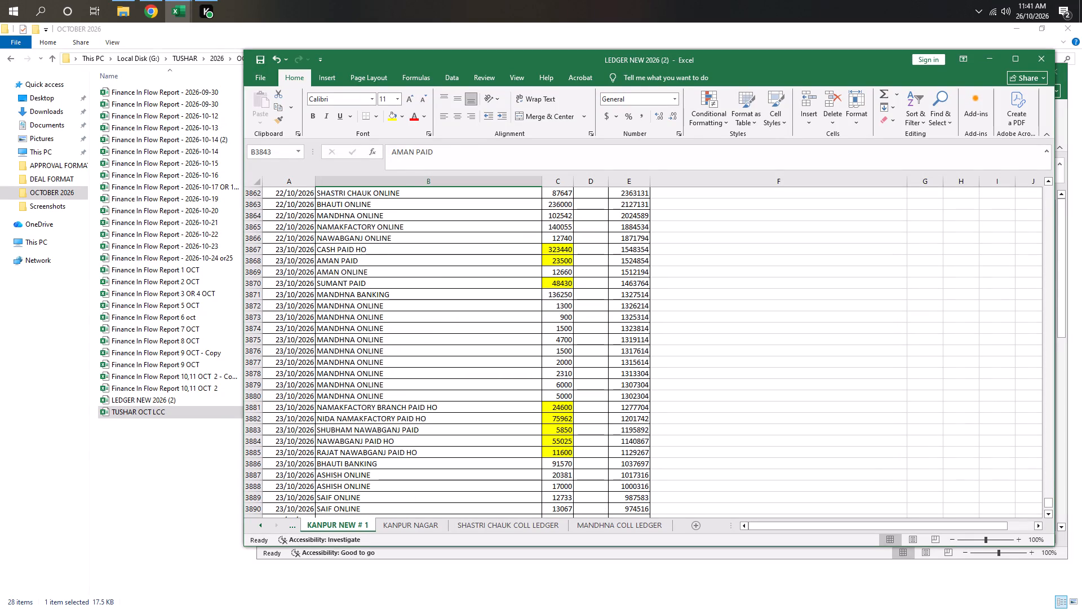
scroll(406, 329, "up", 2)
scroll(464, 290, "down", 1)
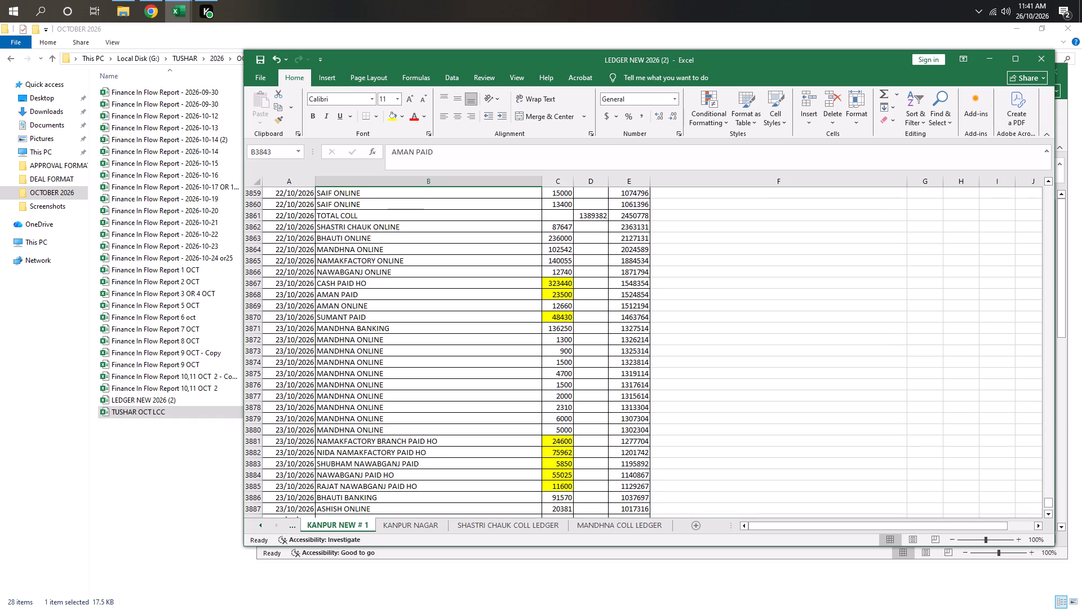
scroll(458, 296, "down", 5)
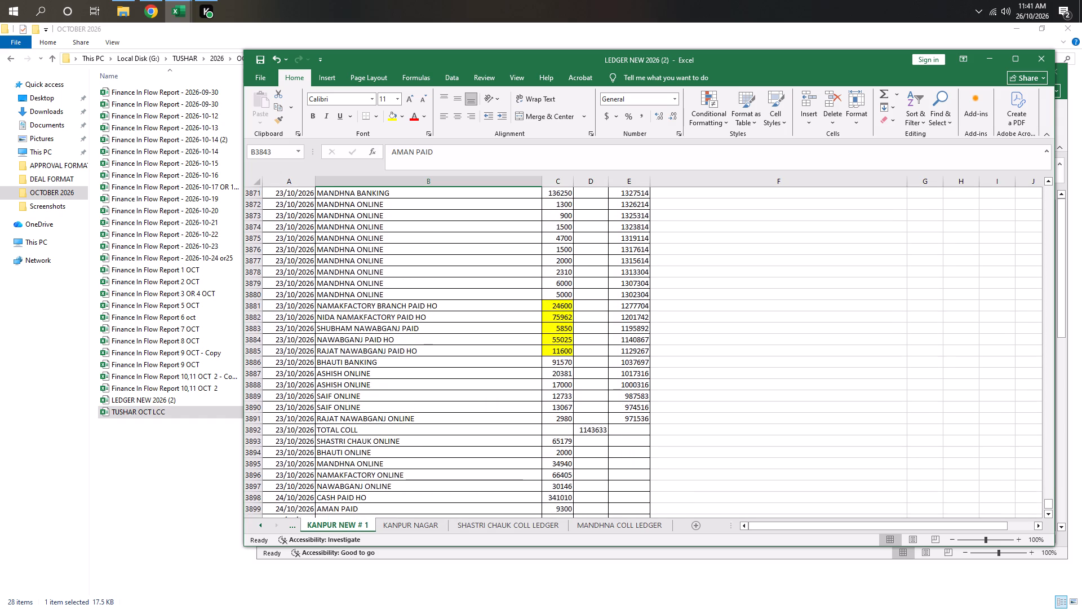
scroll(456, 302, "down", 1)
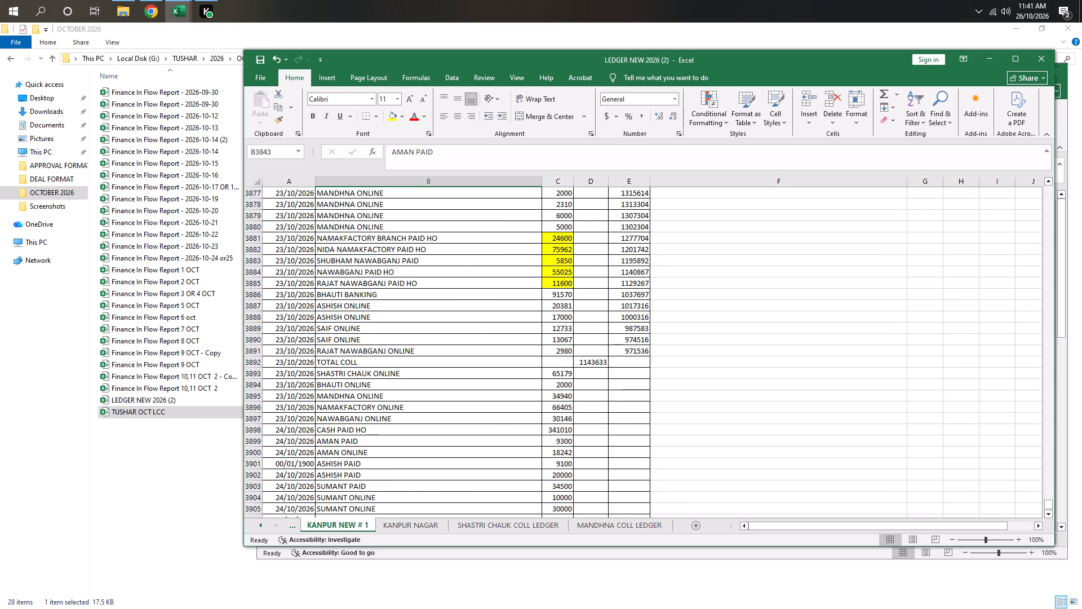
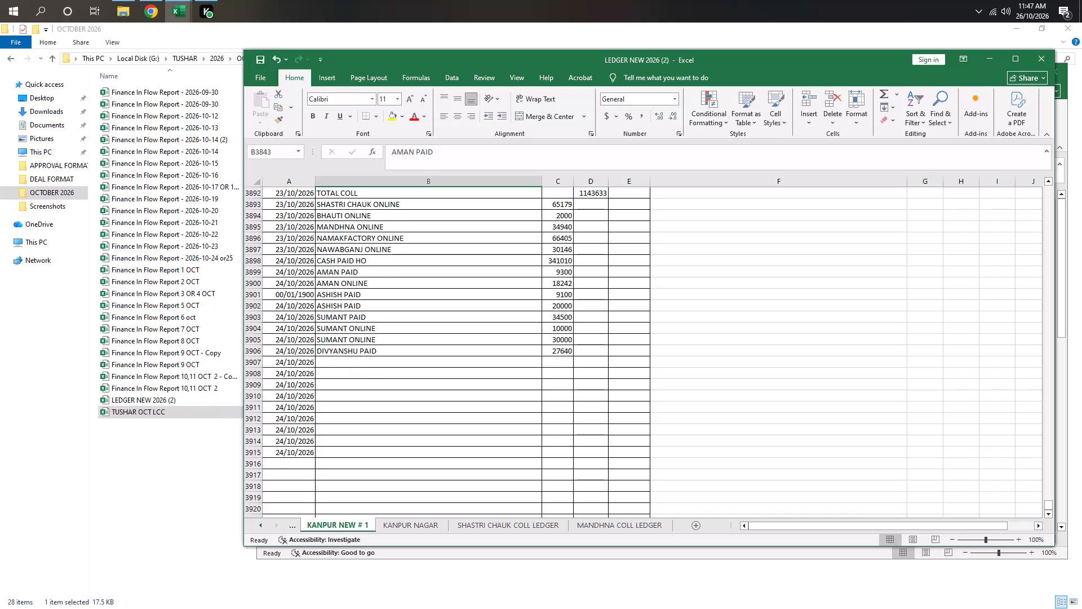
Examine the 23/10/2026 and 24/10/2026 ledger entries from the TOTAL COLL row down to the first empty row after DIVYANSHU PAID.
left_click(397, 363)
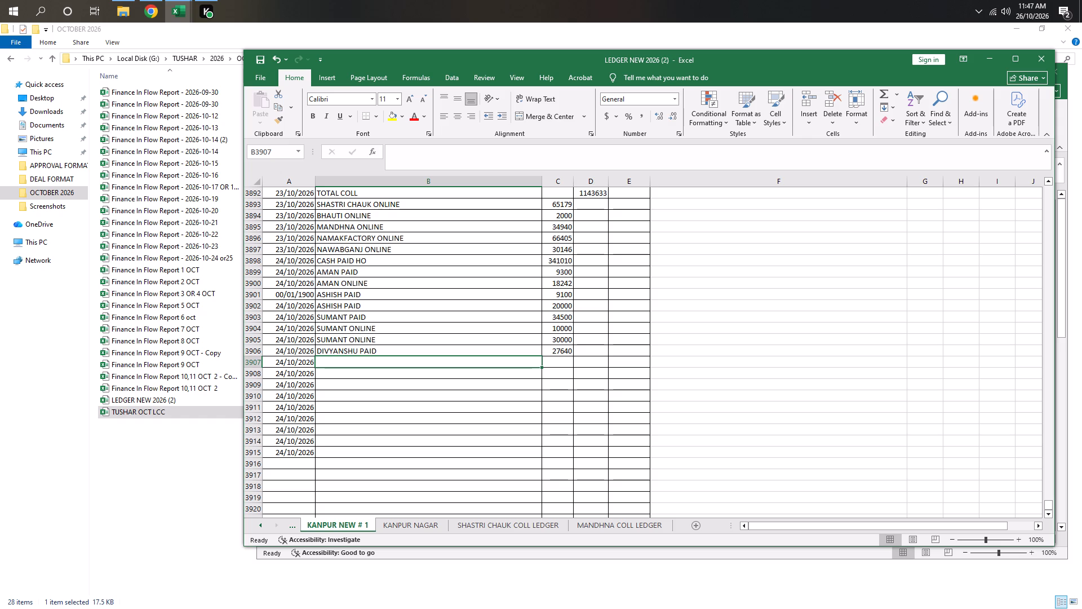
left_click(372, 360)
scroll(354, 320, "down", 2)
scroll(376, 332, "up", 6)
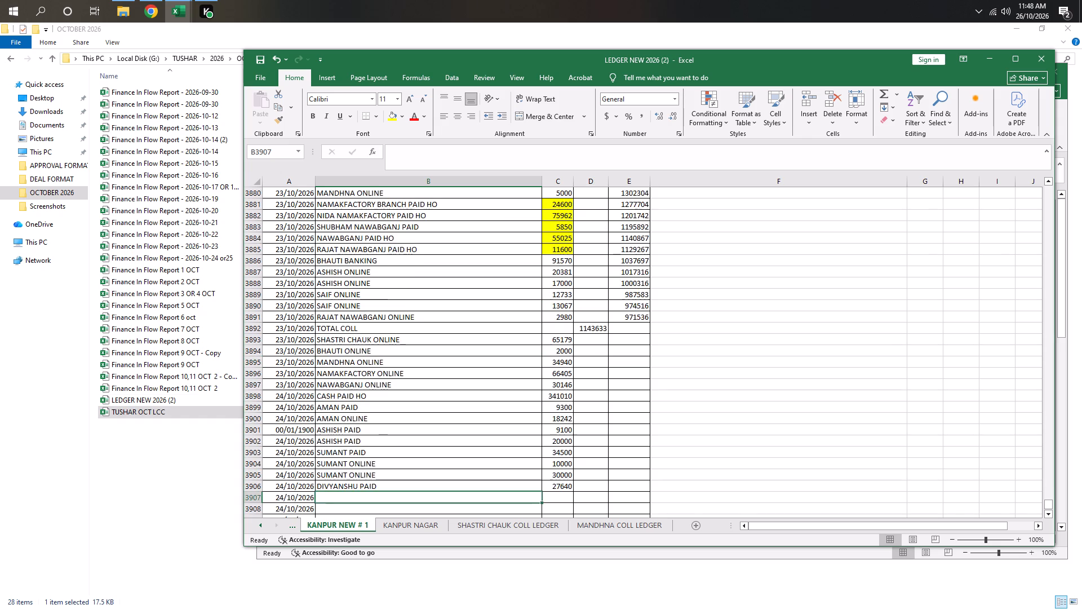
scroll(477, 336, "down", 3)
scroll(464, 429, "up", 2)
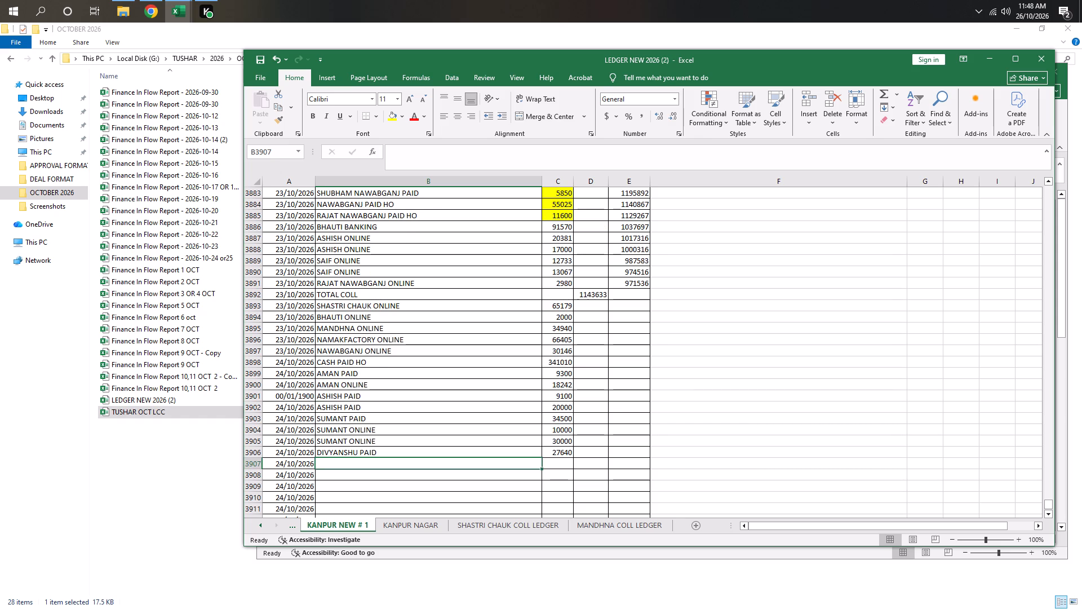
left_click(363, 366)
key("shift+space")
left_click(383, 376)
left_click(378, 390)
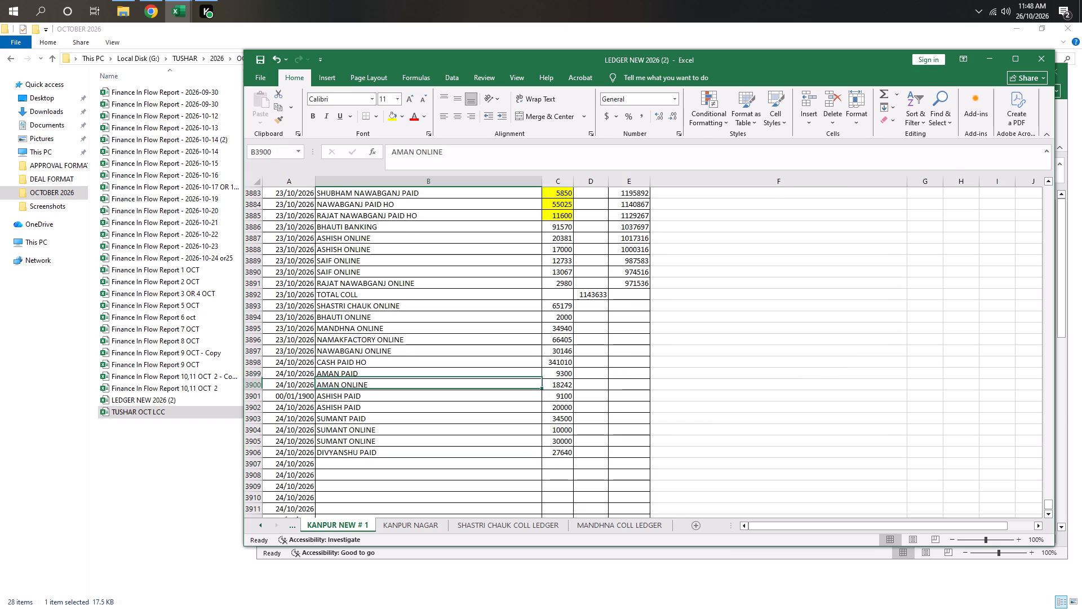
left_click(376, 404)
left_click(371, 419)
left_click(370, 425)
left_click(366, 442)
left_click(361, 455)
left_click(359, 461)
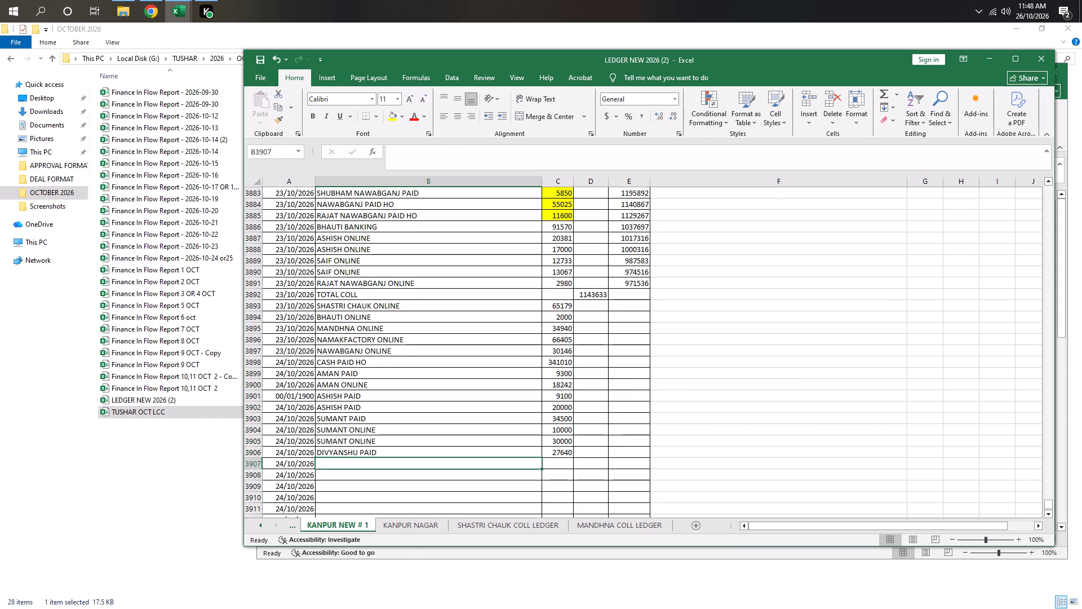
Label row 3907 below DIVYANSHU PAID as TOTAL COLL and enter 336 in column D.
left_click(360, 466)
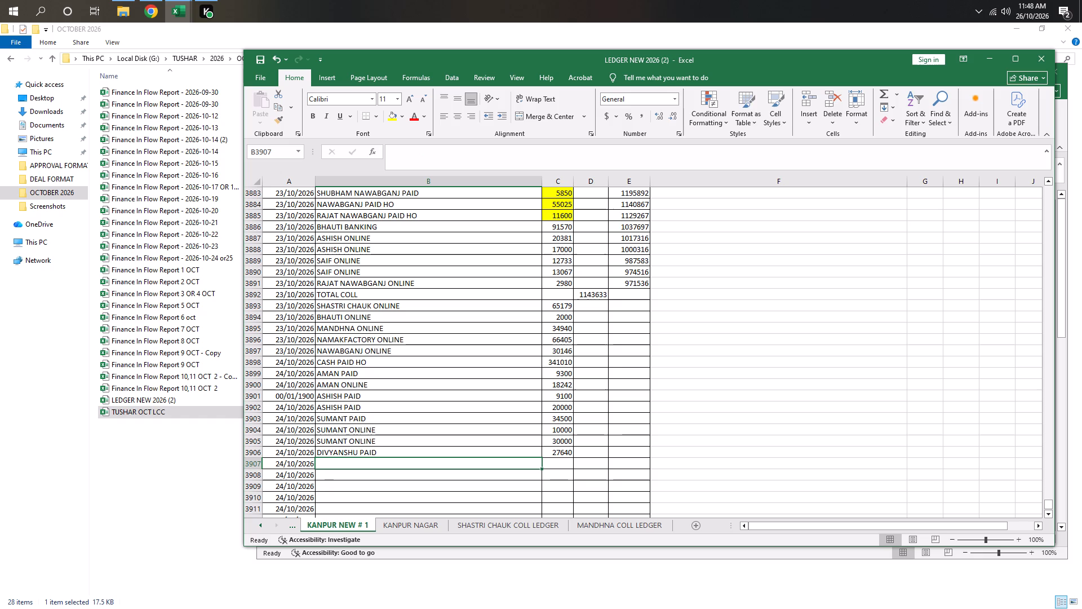
type("to")
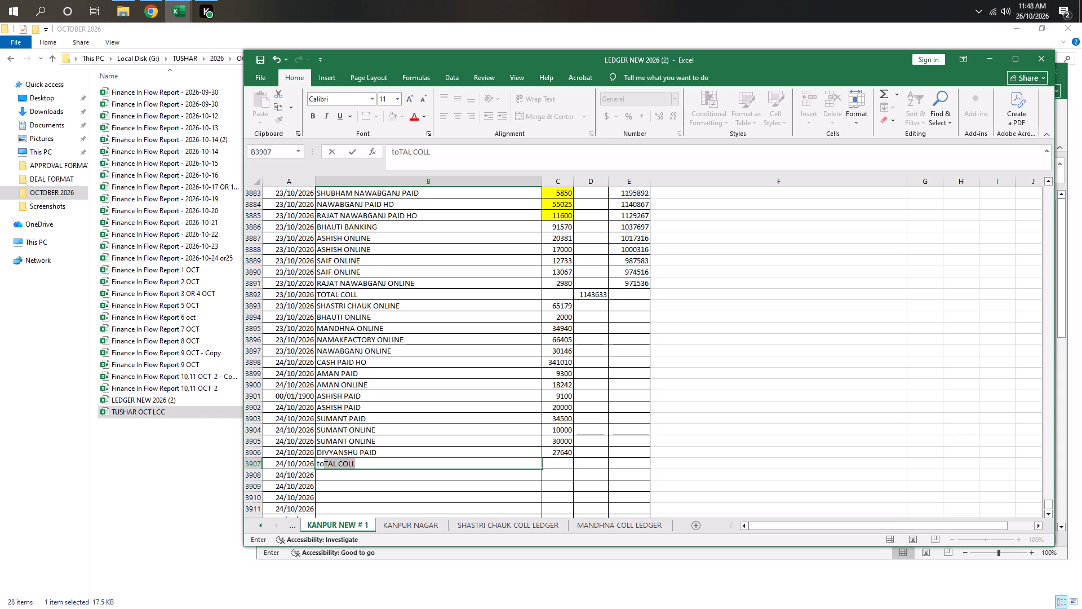
key("Right")
key("Right")
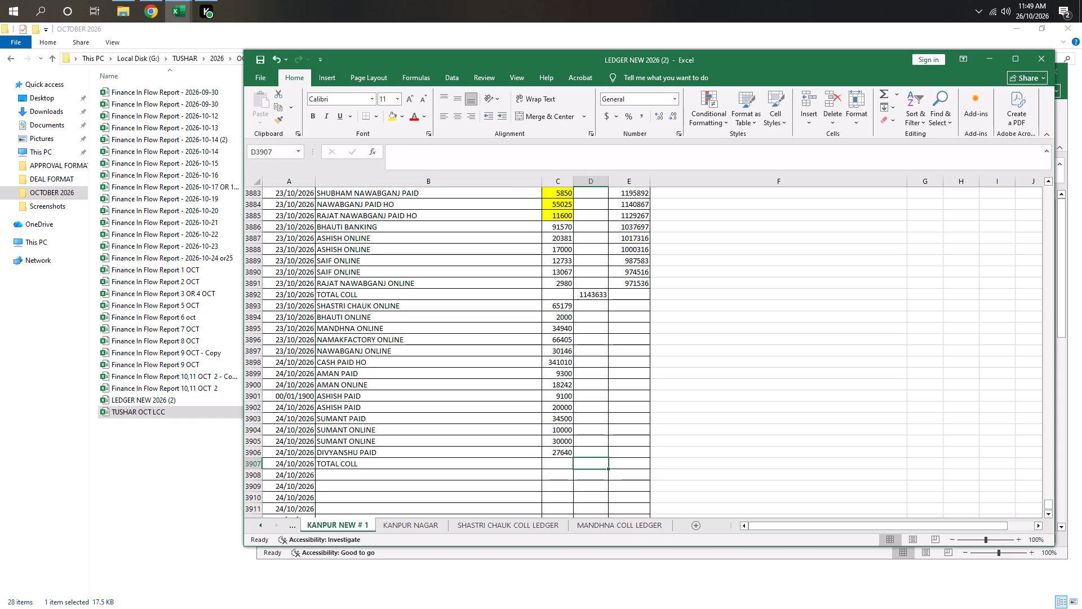
type("336")
Enter 24,25/10/26 as the date of the new TOTAL COLL row 3907.
key("Left")
key("Left")
key("Left")
key("Left")
key("Left")
key("Left")
key("Left")
key("Left")
key("Left")
key("Left")
key("Left")
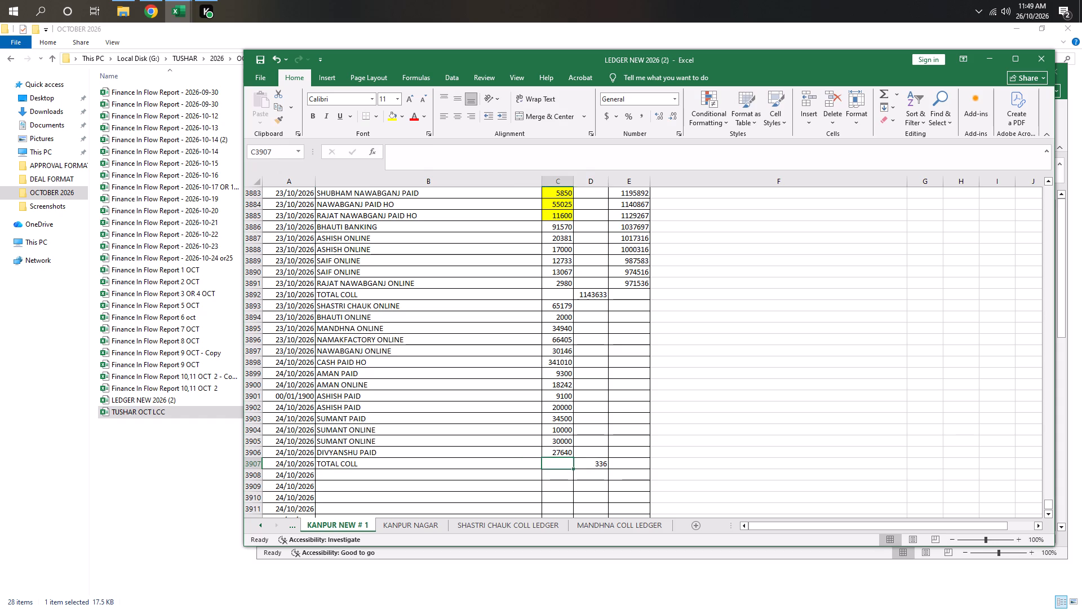
type("24")
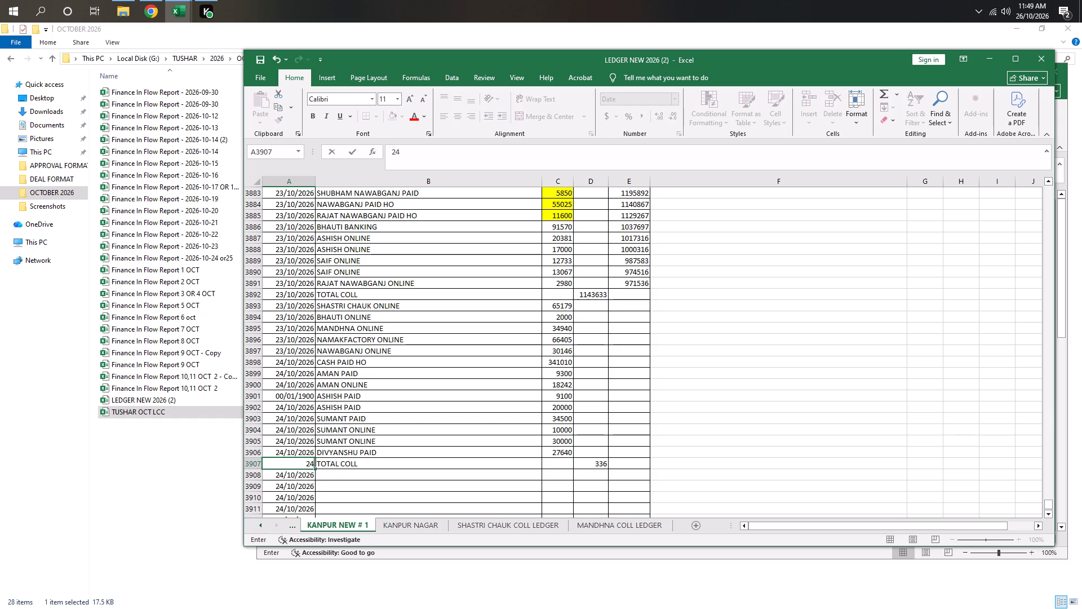
type(",25")
type("/10")
type("/26")
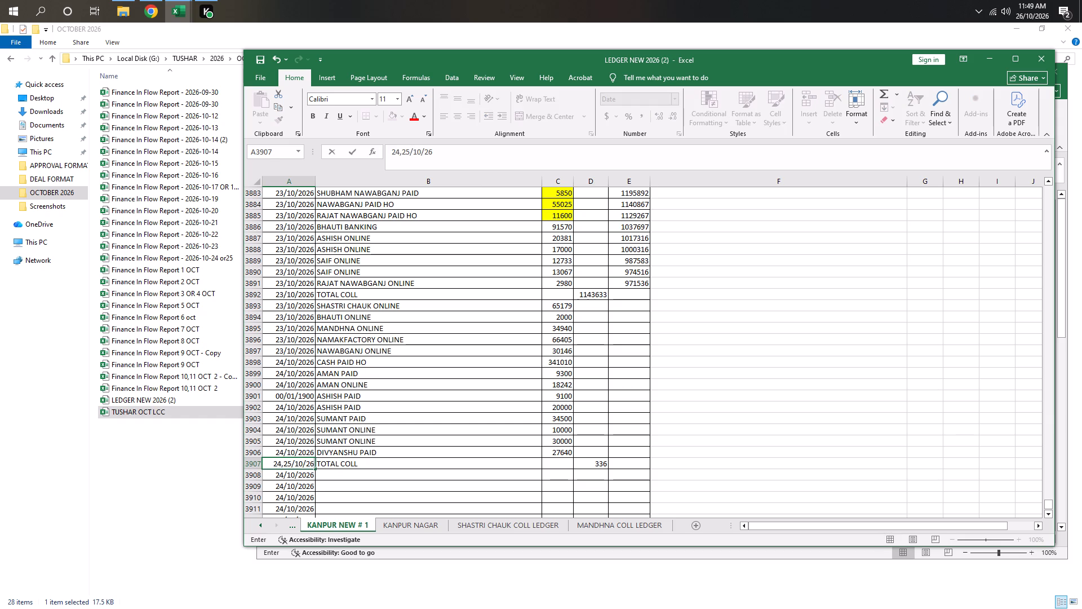
key("Down")
Fill the 24,25/10/26 date down column A from row 3907 to row 3916.
key("Up")
key("shift+Down")
key("shift+Down")
key("shift+Down")
key("shift+Down")
key("shift+Down")
key("shift+Down")
key("shift+Down")
key("shift+Down")
key("shift+Down")
key("shift+Down")
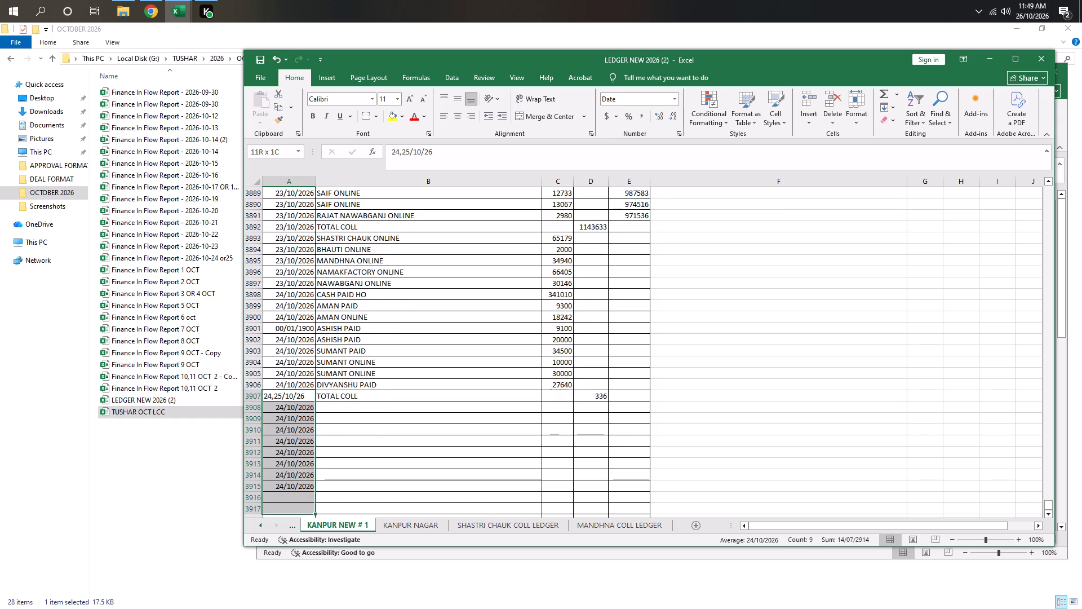
key("shift+Up")
key("ctrl+d")
key("Right")
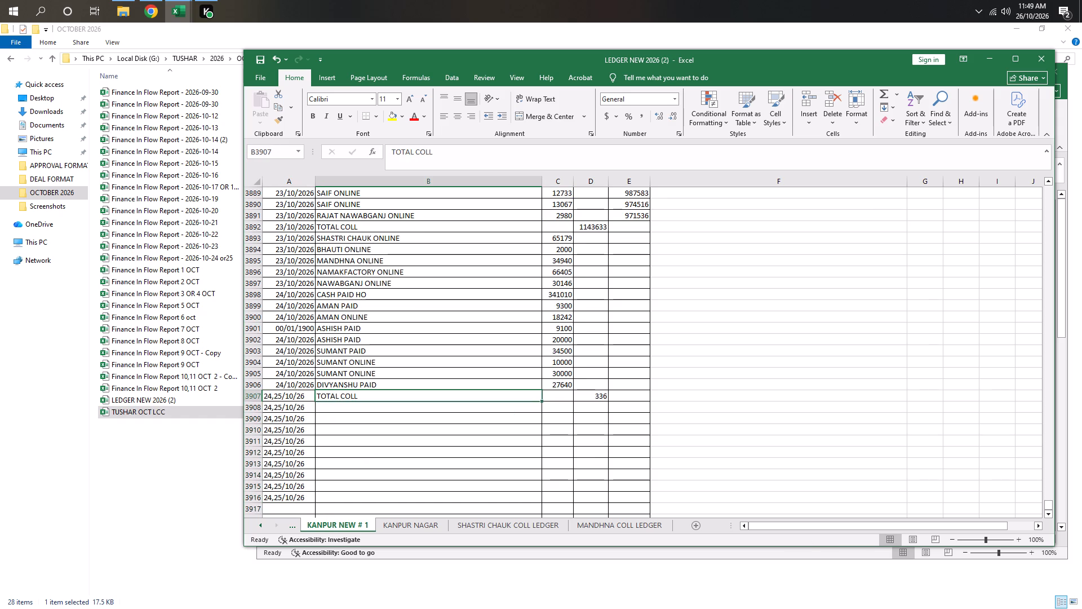
Set the column D amount of the 24,25/10/26 TOTAL COLL row to 3363024.
key("Down")
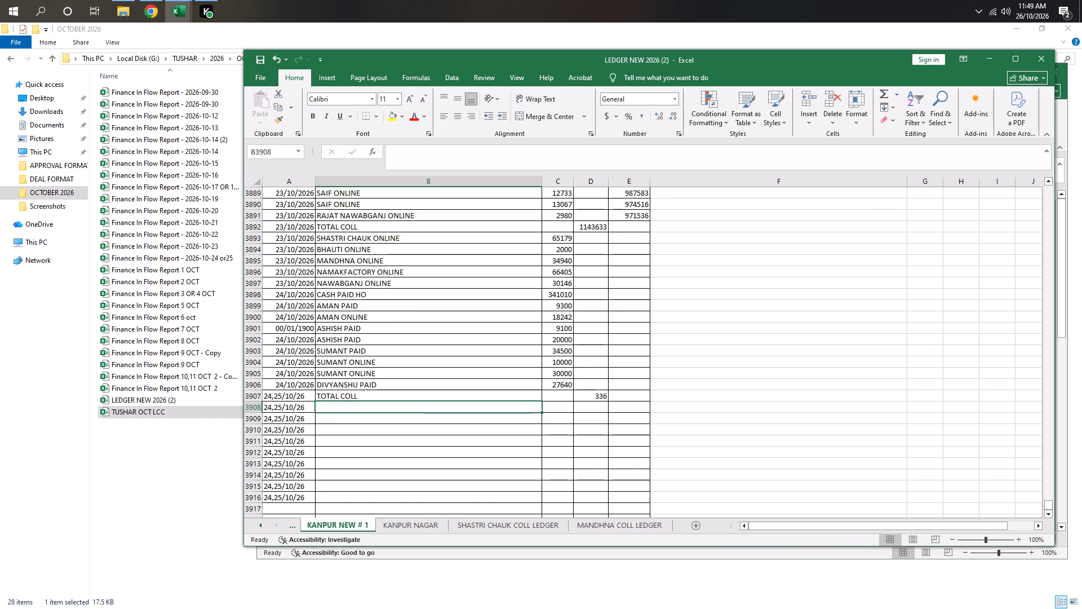
left_click(602, 400)
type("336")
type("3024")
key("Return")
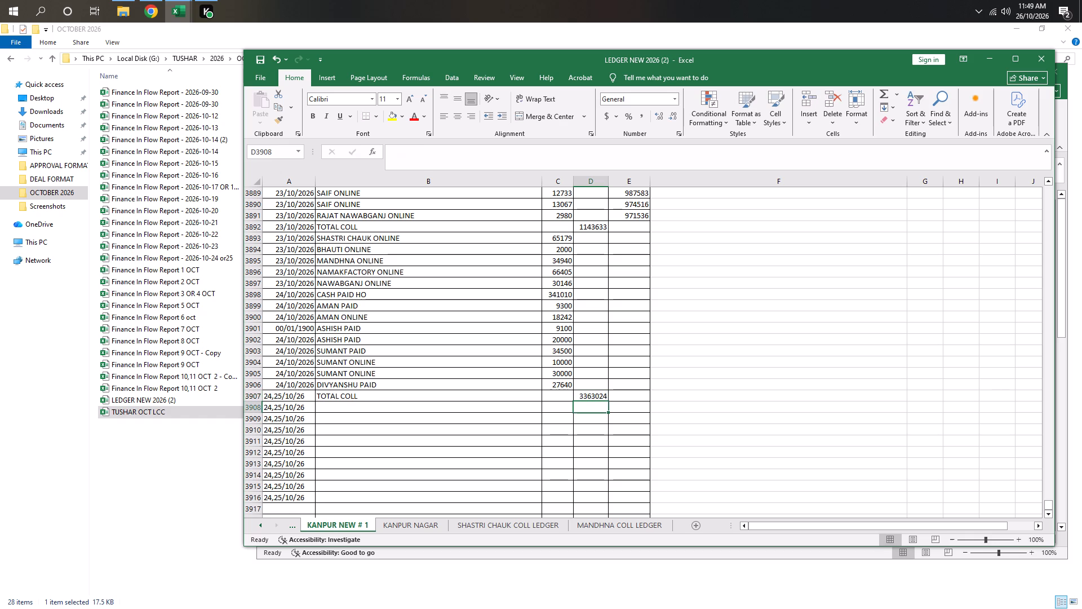
Copy the five branch online labels, SHASTRI CHAUK to NAWABGANJ, from rows 3893 to 3897 into column B starting at row 3908.
scroll(338, 407, "up", 9)
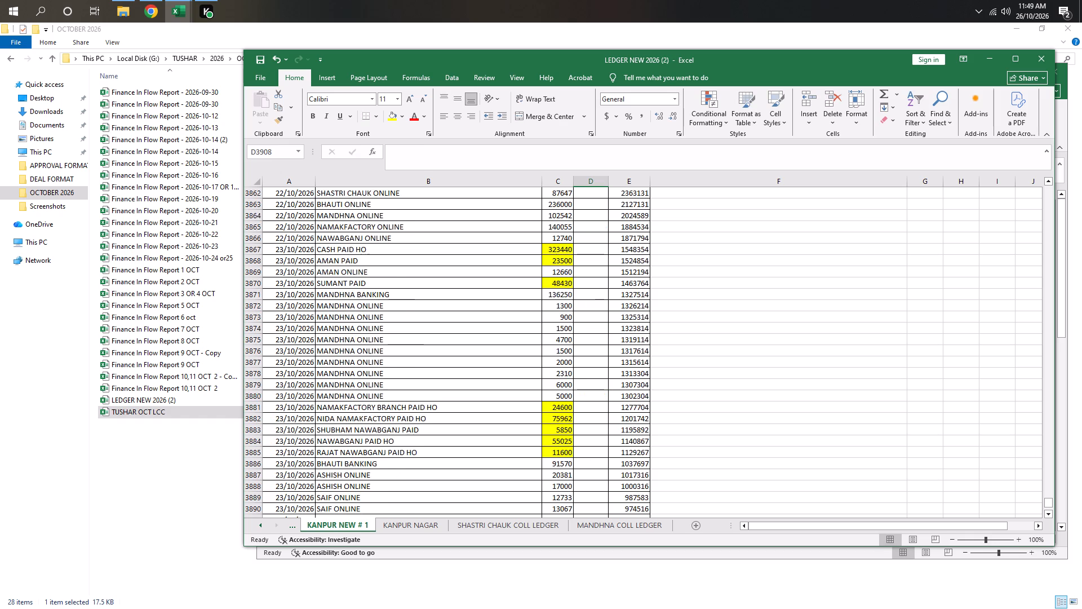
scroll(428, 416, "down", 4)
left_click(401, 408)
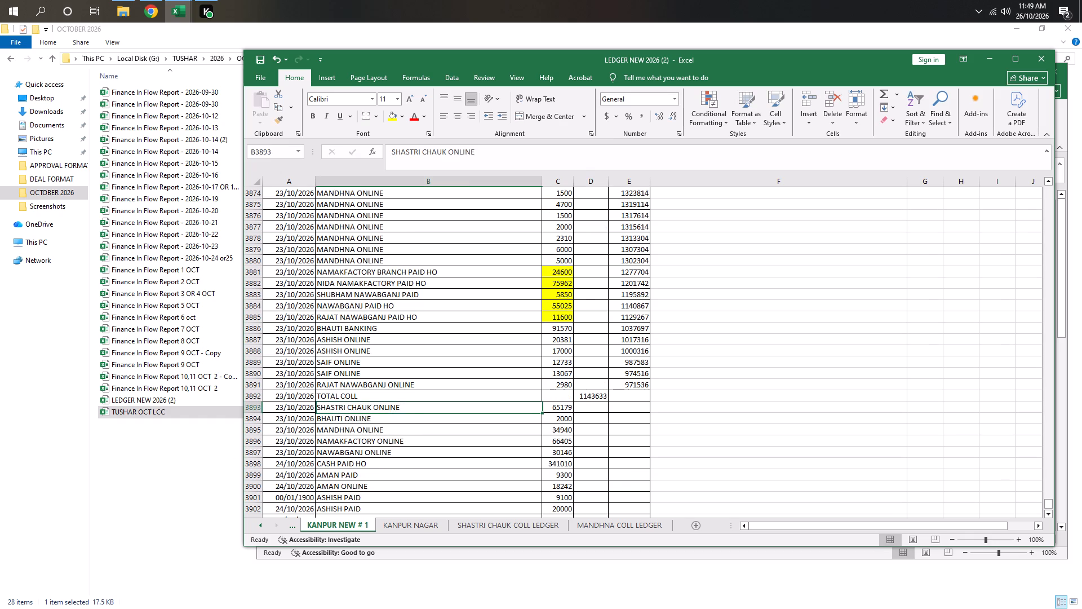
left_click_drag(410, 406, 415, 453)
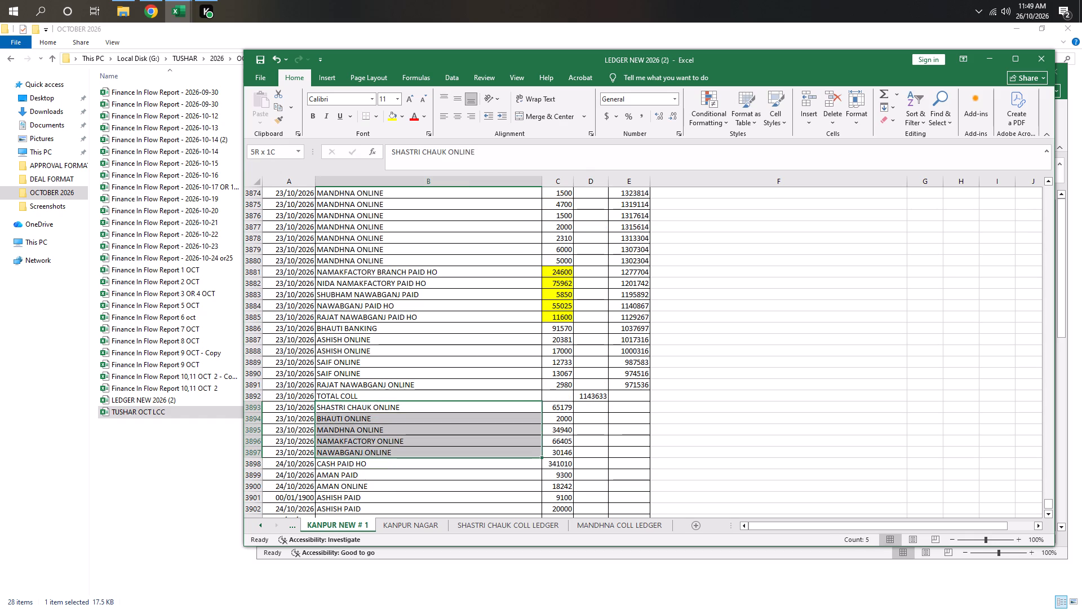
key("ctrl+c")
scroll(415, 452, "down", 5)
left_click(373, 408)
key("ctrl+v")
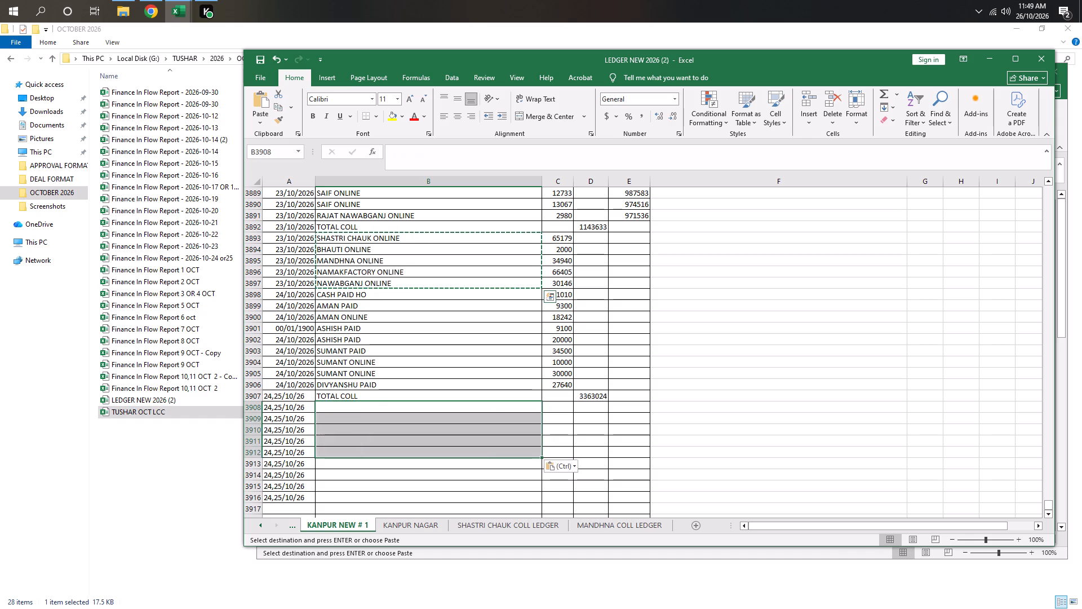
Enter the 24,25/10/26 amounts 162544 for SHASTRI CHAUK ONLINE and 85878 for BHAUTI ONLINE in column C.
left_click(569, 405)
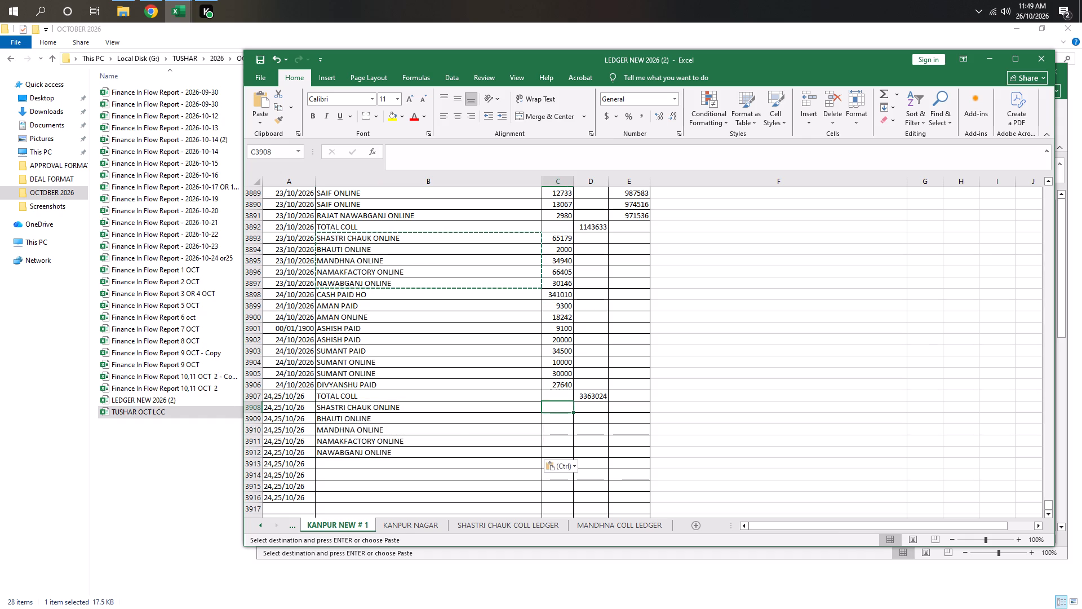
key("1")
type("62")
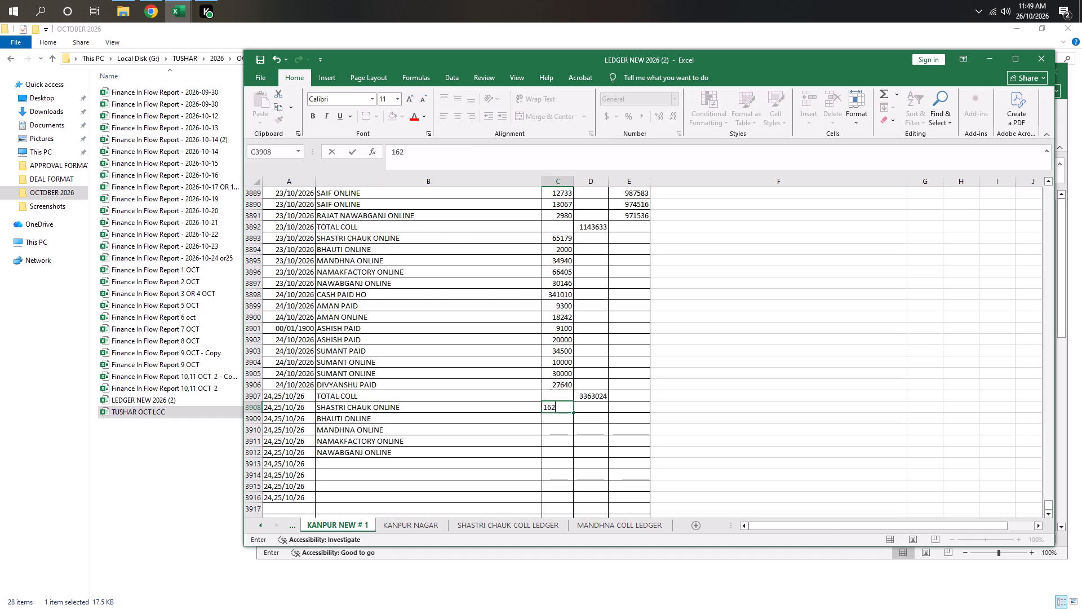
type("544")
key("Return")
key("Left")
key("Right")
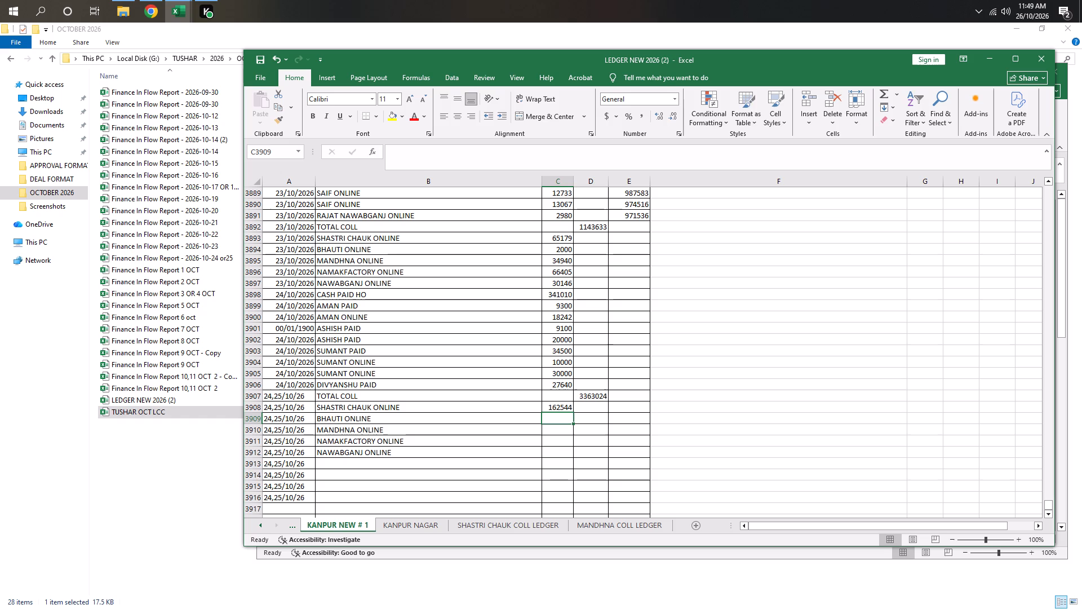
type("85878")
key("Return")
Enter 94060 as the 24,25/10/26 MANDHNA ONLINE amount in column C.
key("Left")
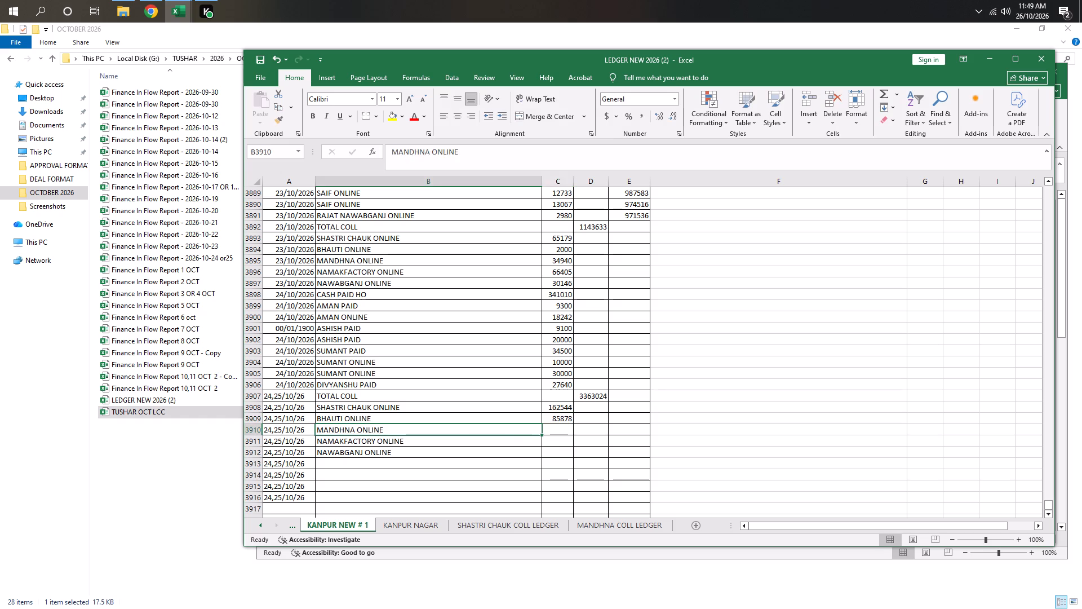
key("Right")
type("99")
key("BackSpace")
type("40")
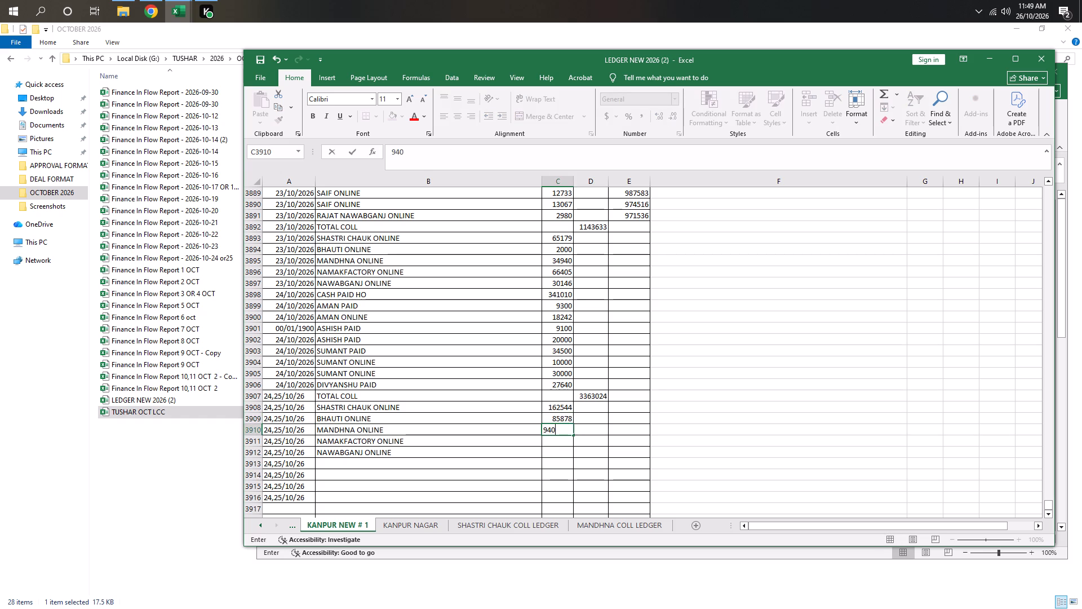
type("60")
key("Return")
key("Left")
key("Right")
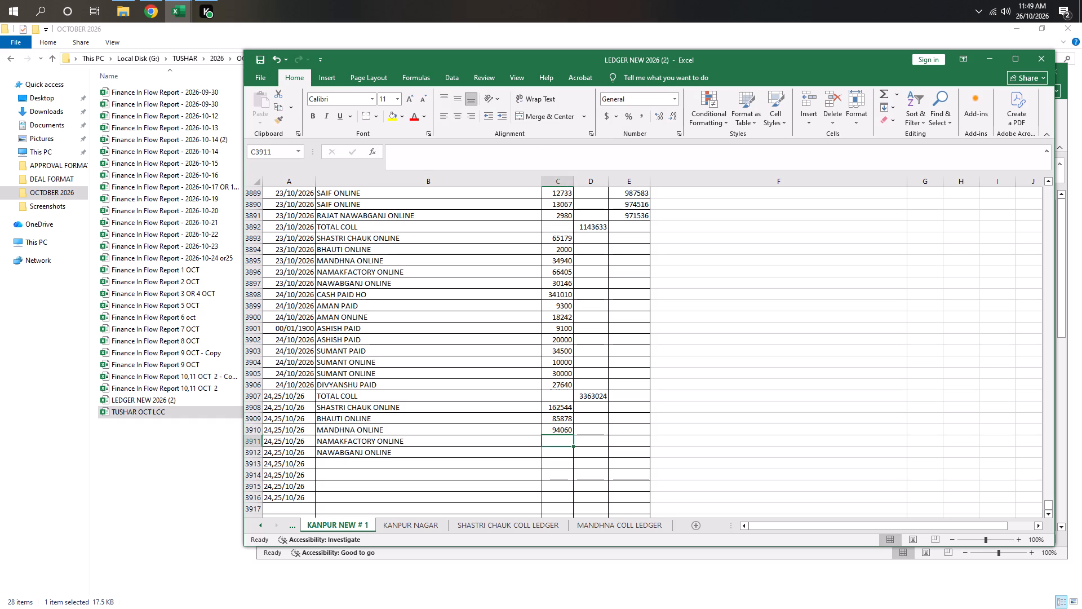
Enter the 24,25/10/26 amounts 324788 for NAMAKFACTORY ONLINE and 72911 for NAWABGANJ ONLINE in column C.
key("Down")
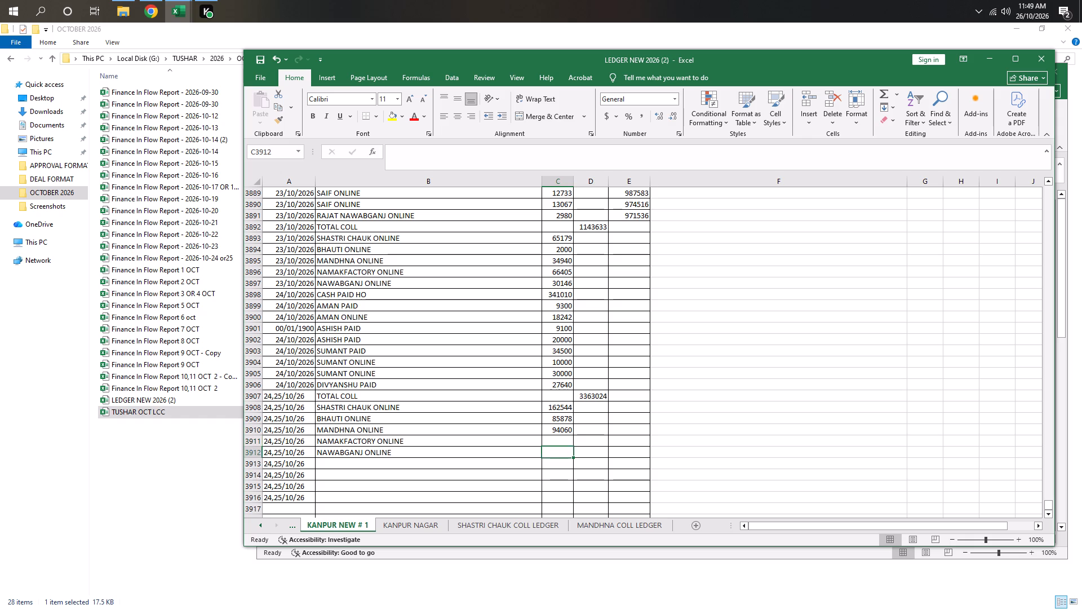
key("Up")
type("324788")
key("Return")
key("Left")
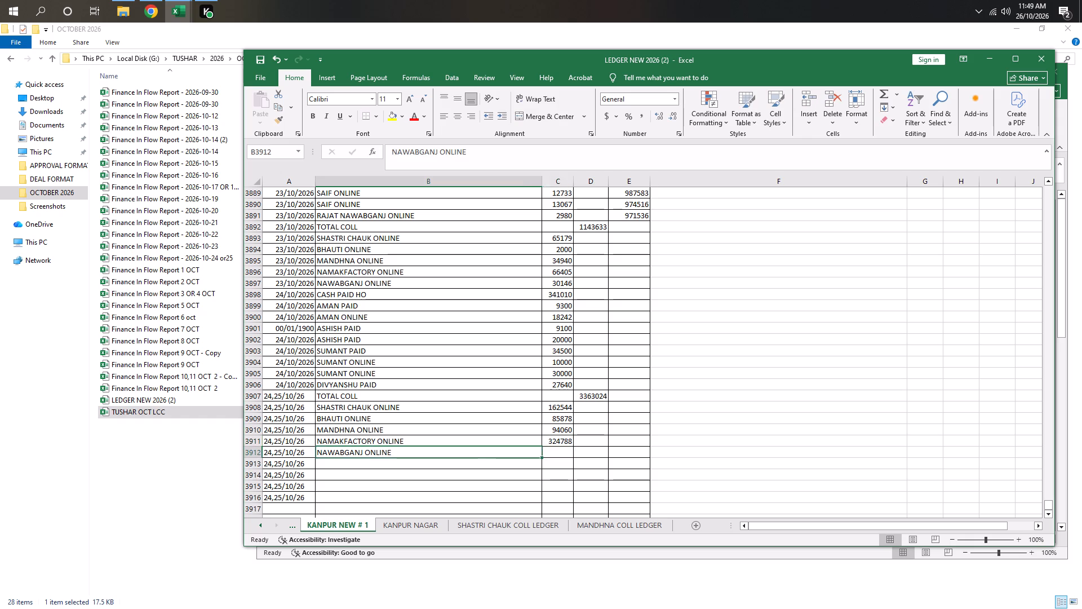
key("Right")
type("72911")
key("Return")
Select the five 24,25/10/26 branch online amounts in C3908 to C3912 to check their sum.
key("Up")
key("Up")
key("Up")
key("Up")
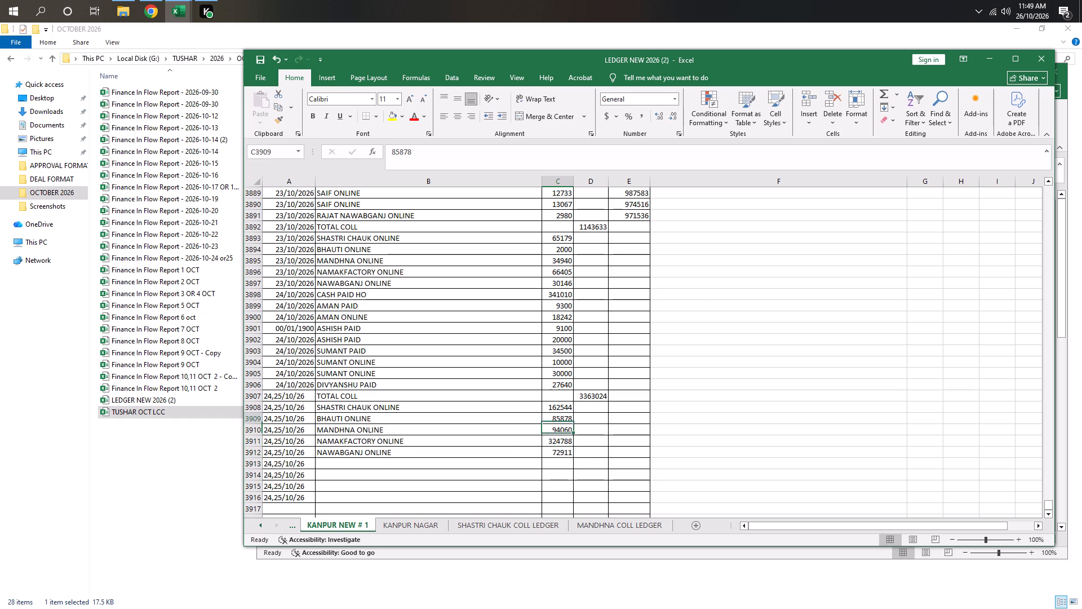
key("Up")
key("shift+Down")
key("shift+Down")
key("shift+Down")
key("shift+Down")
Switch to the Finance In Flow Report - 2026-10-24 or25 workbook, select all filtered column I amounts to check their sum, and shrink its window.
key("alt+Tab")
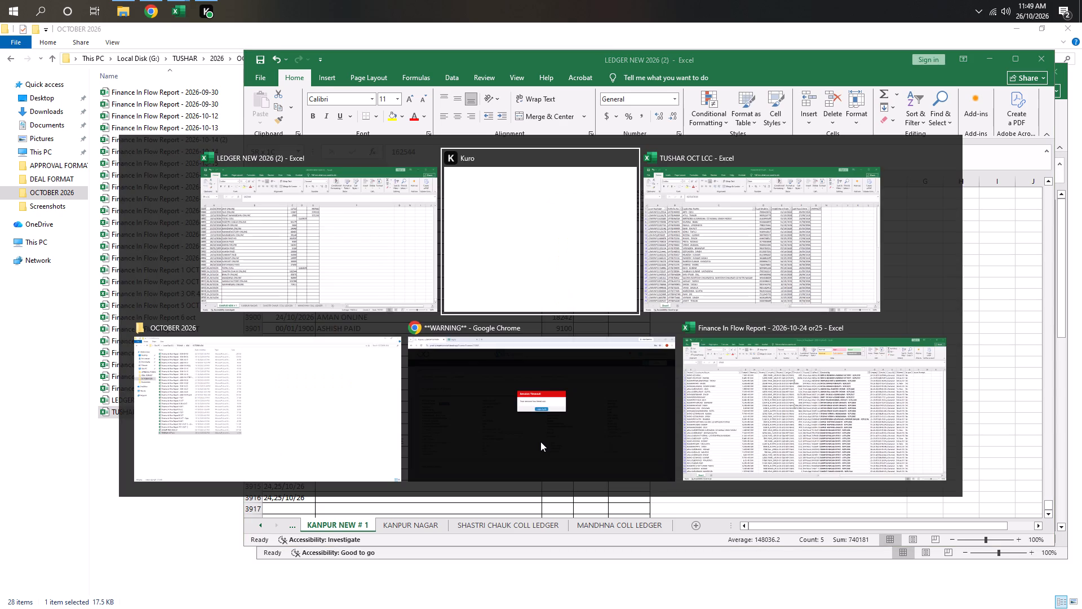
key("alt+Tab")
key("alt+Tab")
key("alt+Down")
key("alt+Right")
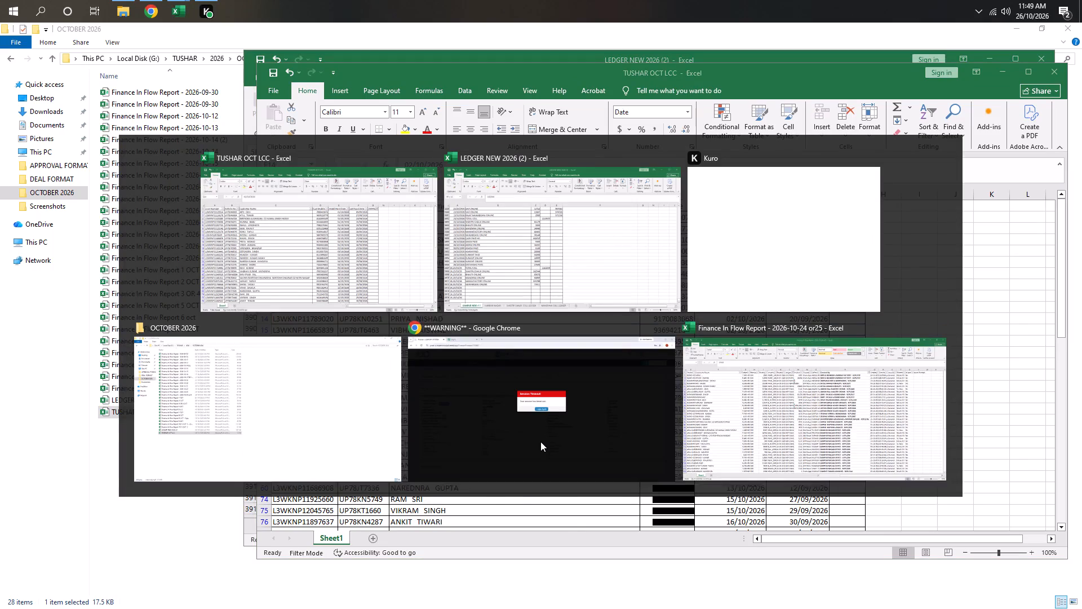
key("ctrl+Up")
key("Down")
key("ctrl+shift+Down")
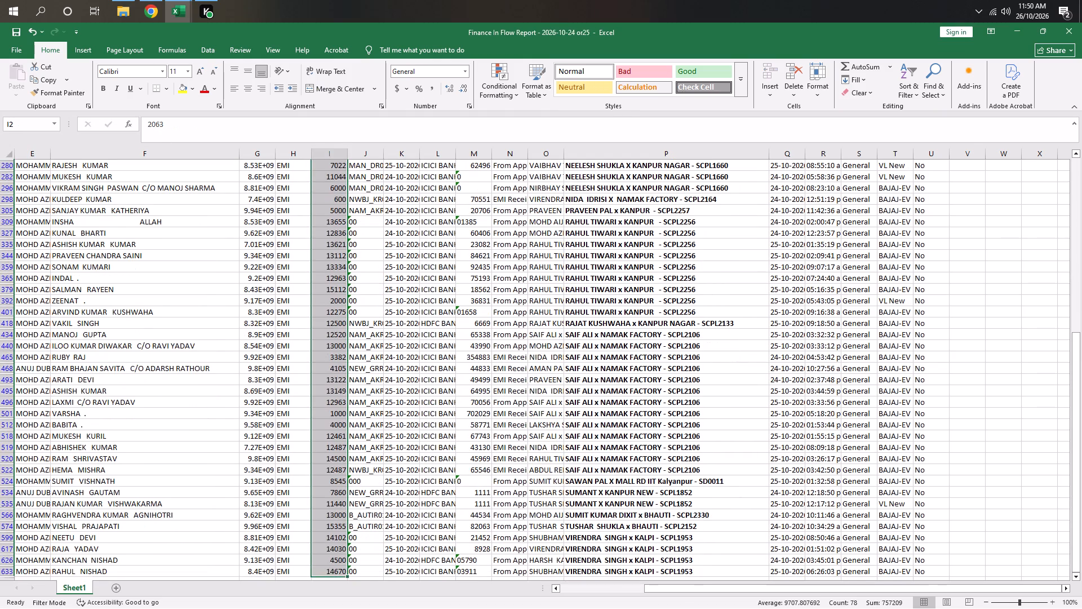
left_click(1037, 25)
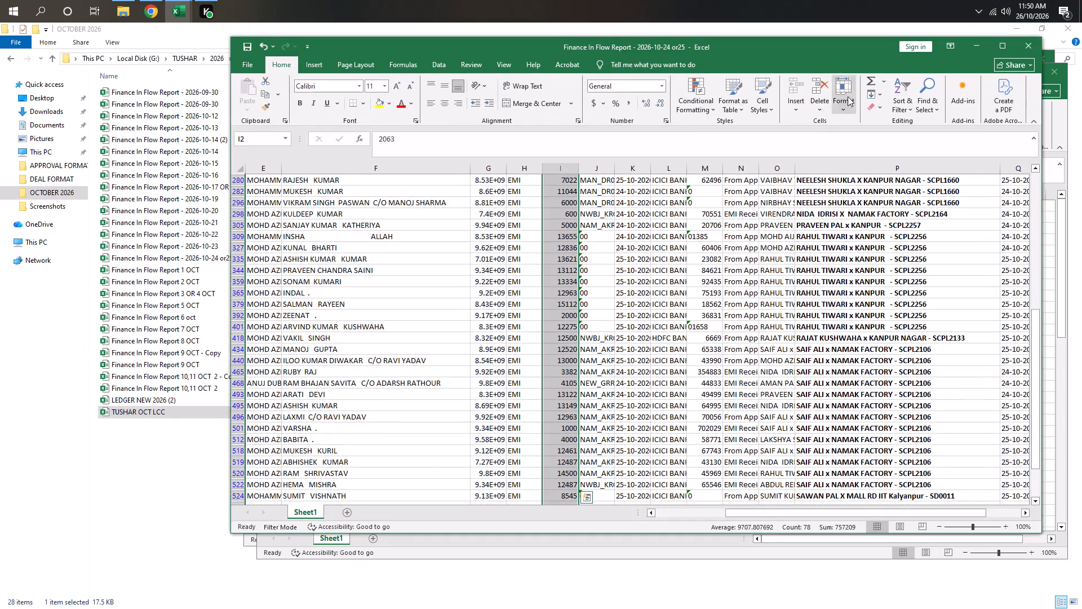
Compare the ledger's selected branch online amounts with the Finance In Flow Report's selected column I amounts, and review the report's filtered rows.
key("alt+Tab")
key("alt+Tab")
key("alt+Tab")
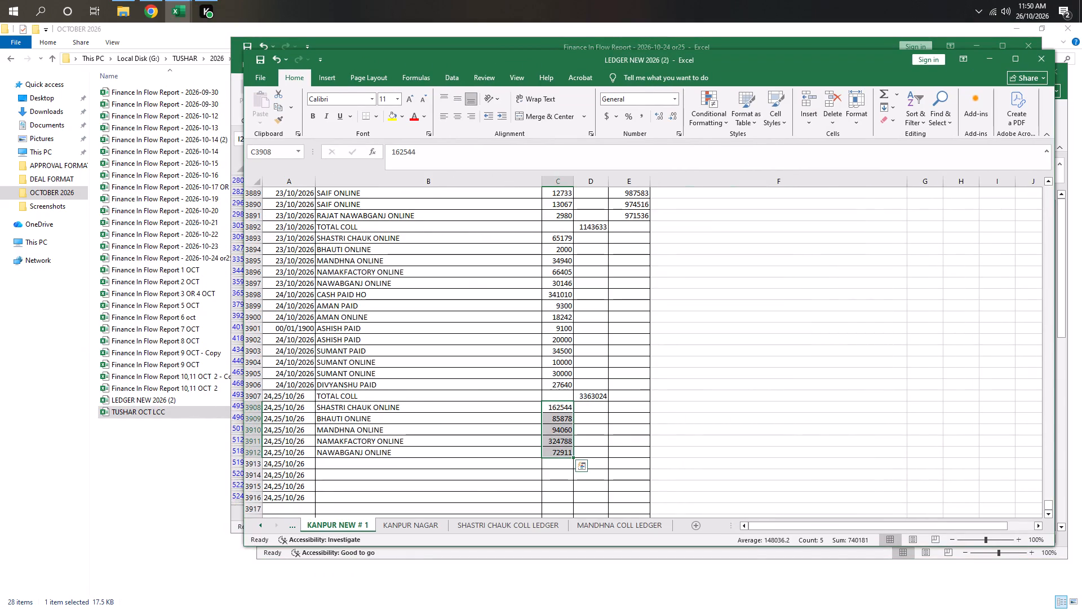
key("alt+Tab")
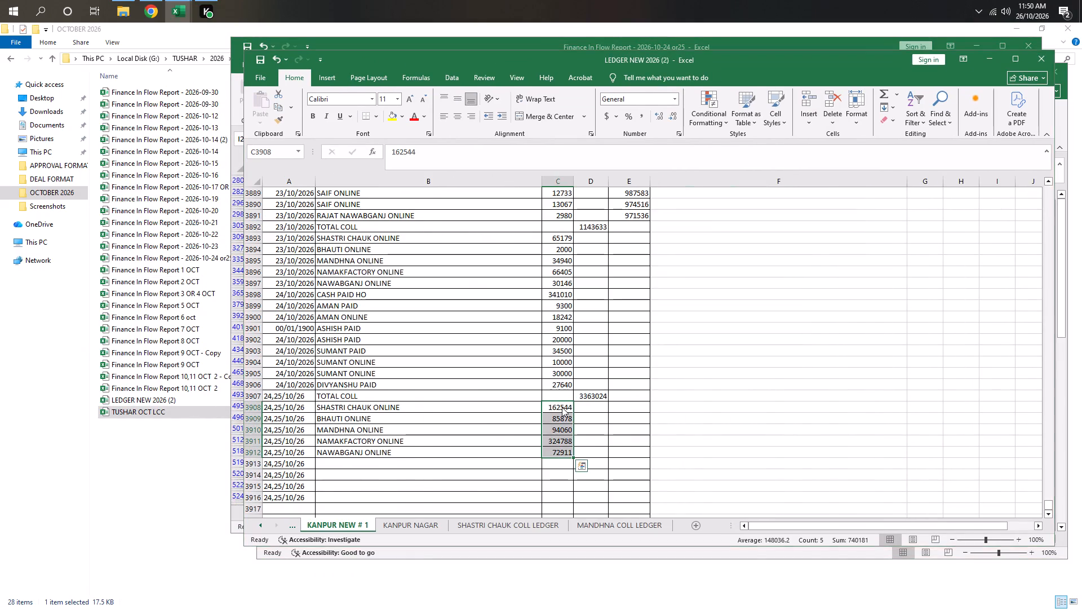
key("alt+Tab")
key("alt+Tab")
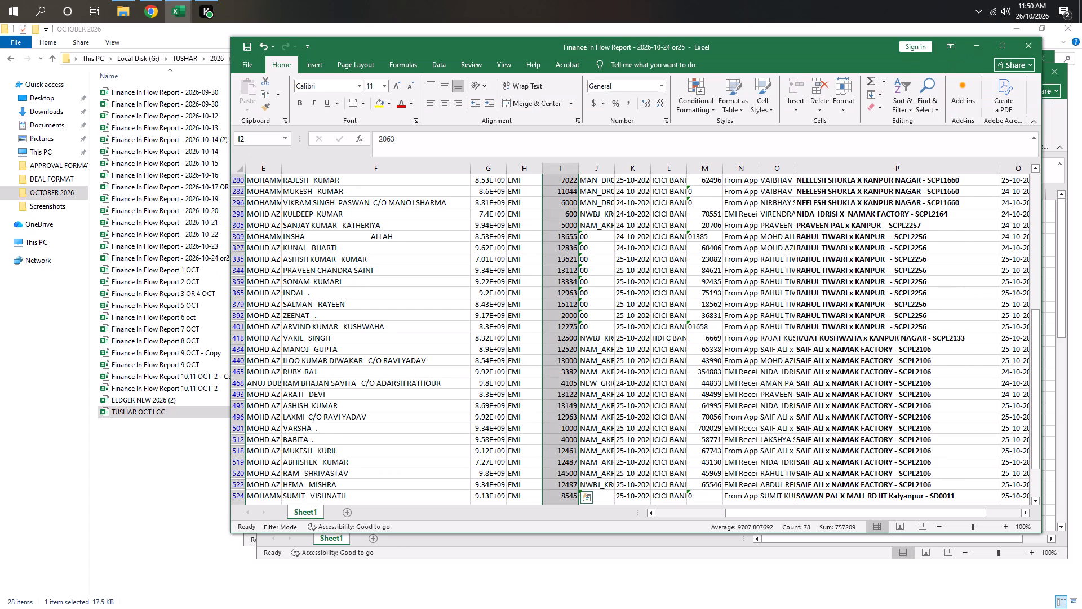
scroll(659, 380, "down", 8)
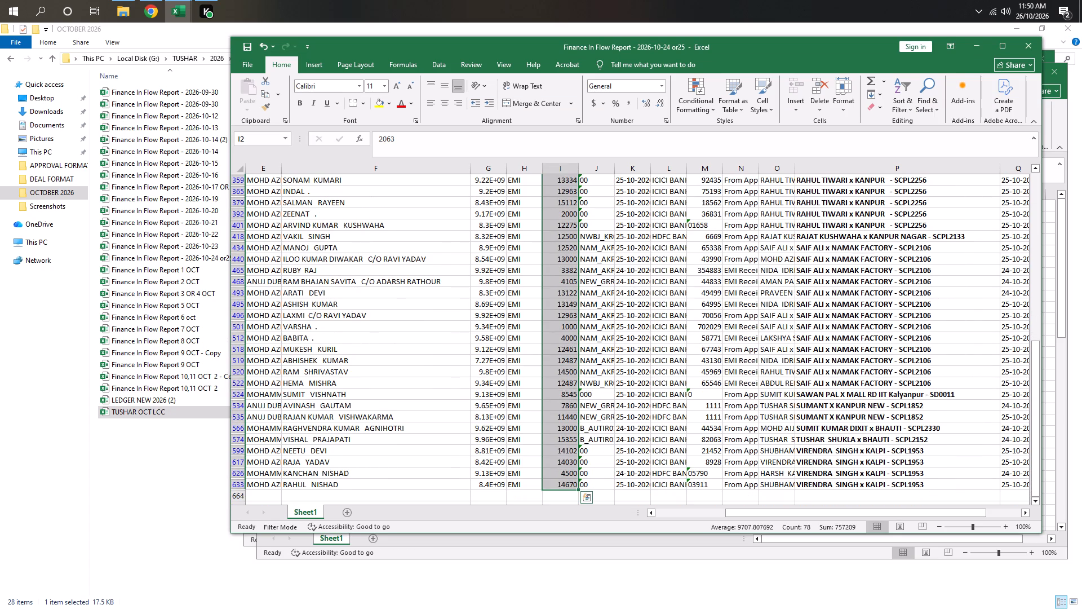
scroll(659, 380, "up", 15)
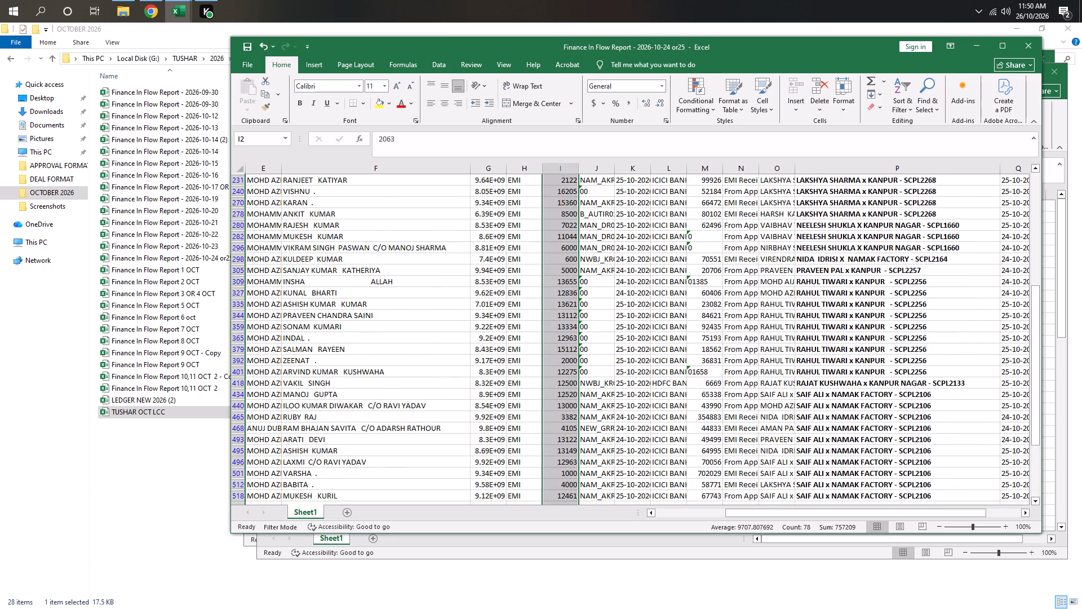
scroll(660, 380, "up", 20)
scroll(660, 380, "up", 6)
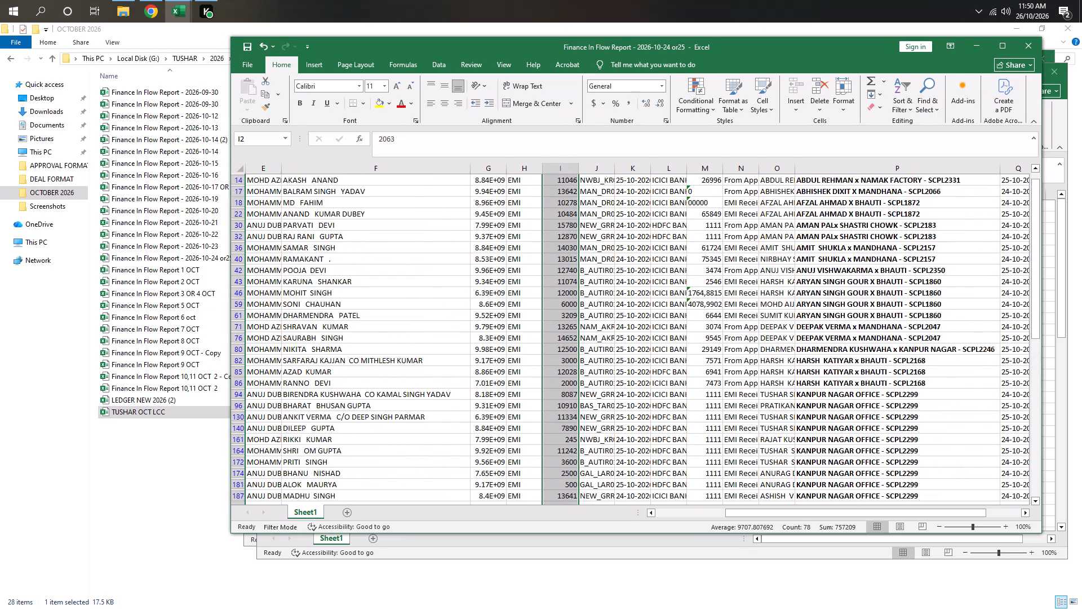
scroll(647, 358, "up", 5)
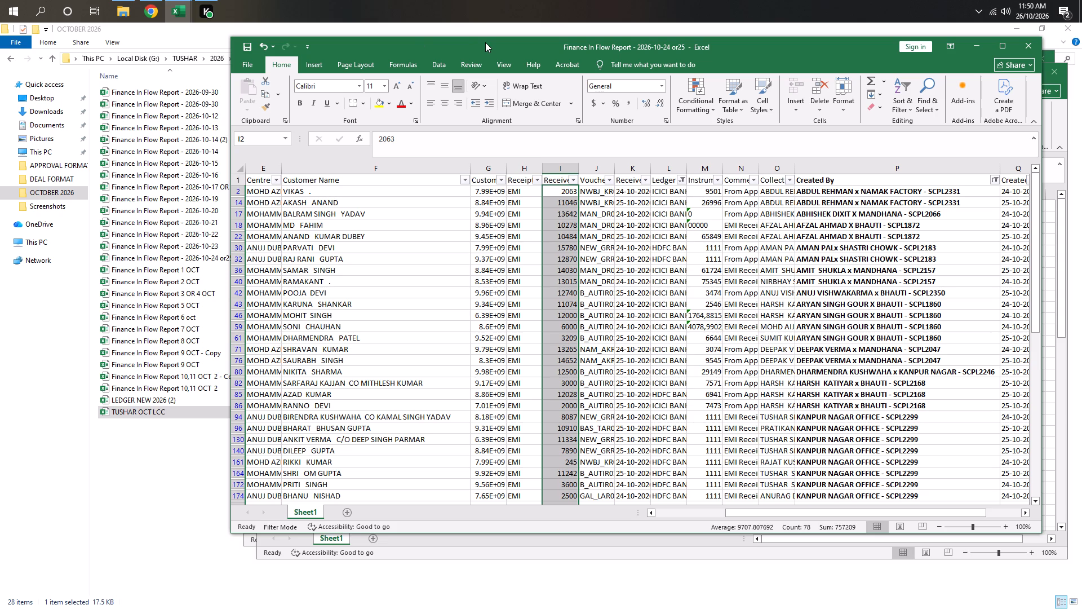
Recheck the branch online entries in LEDGER NEW 2026 (2) and return to the Finance In Flow Report workbook.
key("alt+Tab")
key("alt+Tab")
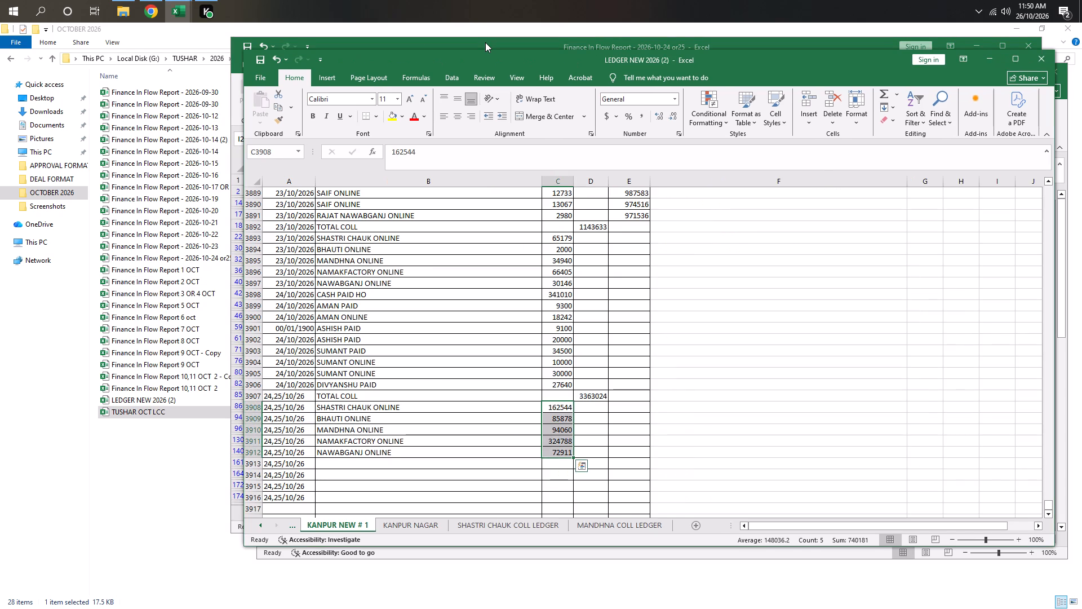
key("alt+Tab")
key("alt+Tab")
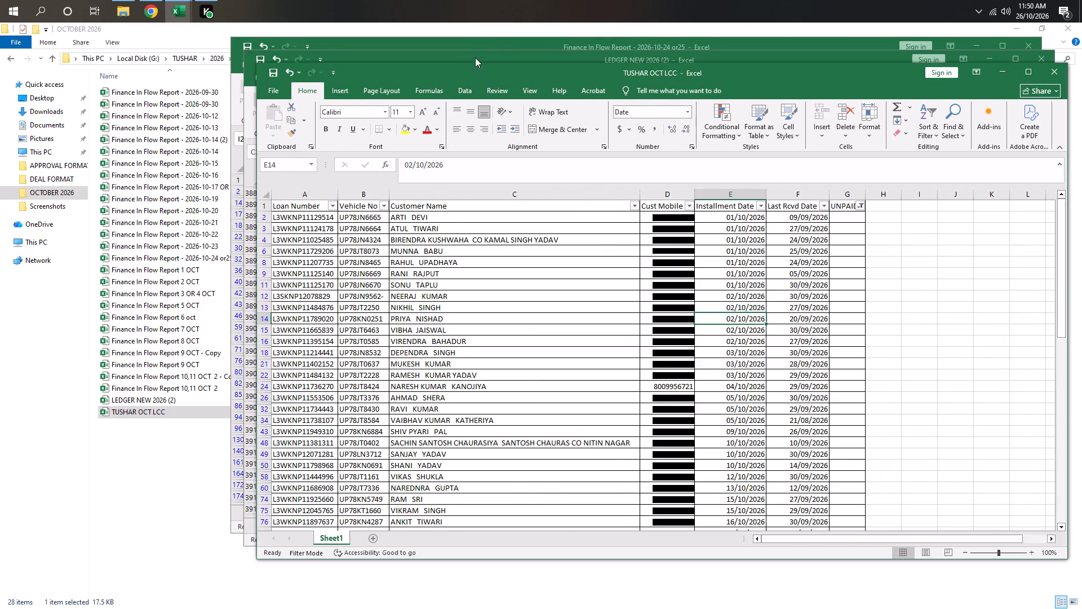
key("alt+Tab")
key("alt+Tab")
scroll(629, 307, "up", 4)
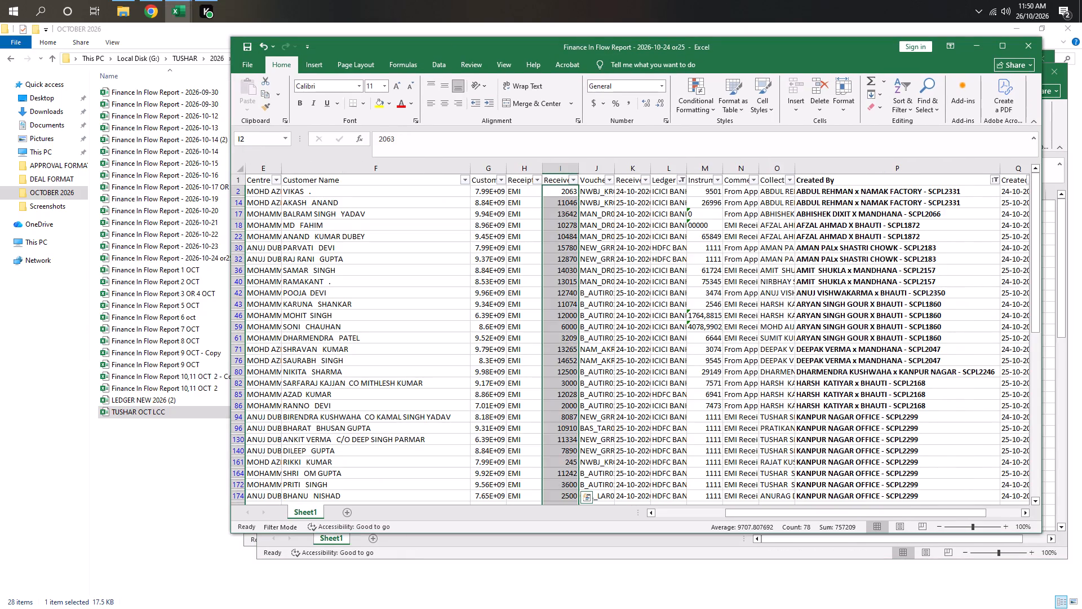
Select the SHASTRI CHAUK online amounts in column I (visible rows 30–32, 94–205 and 534–535) to check their sum, and fill them yellow.
left_click(801, 242)
key("shift+space")
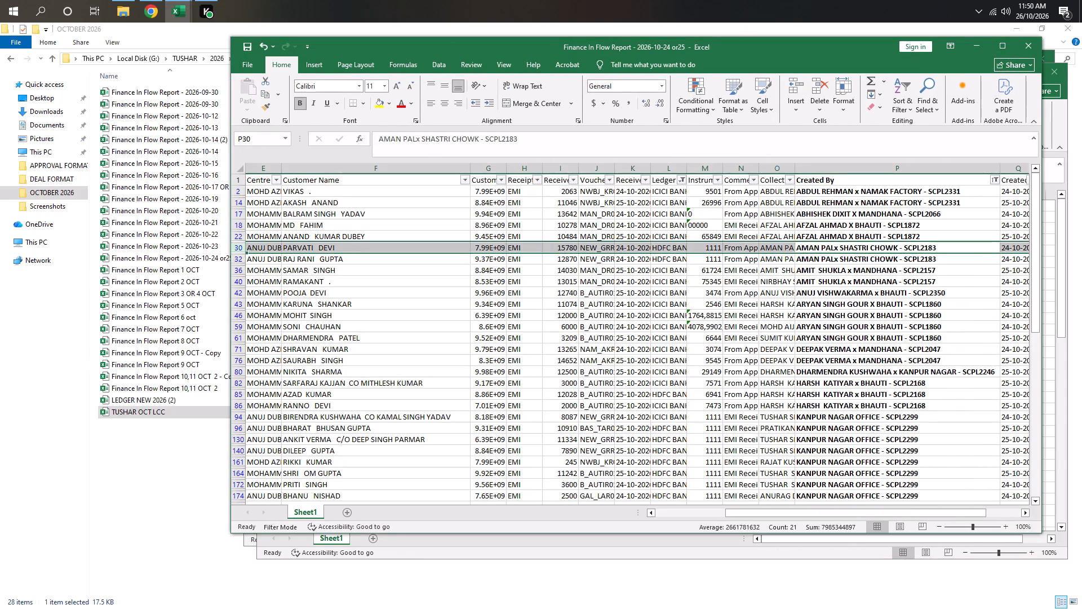
left_click_drag(564, 246, 589, 257)
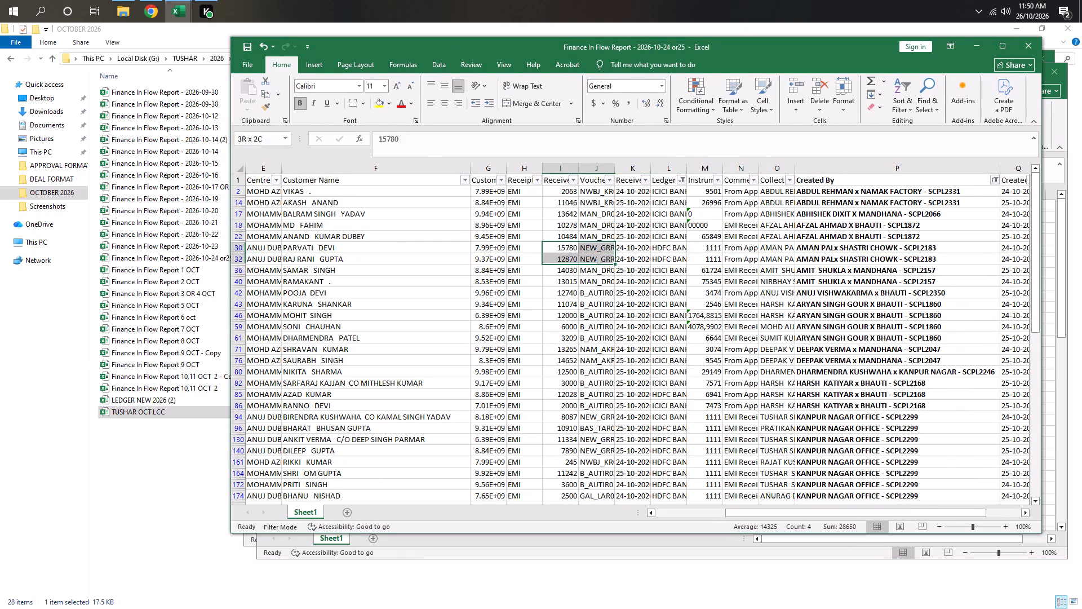
left_click_drag(589, 257, 574, 258)
scroll(707, 261, "down", 1)
scroll(753, 299, "down", 3)
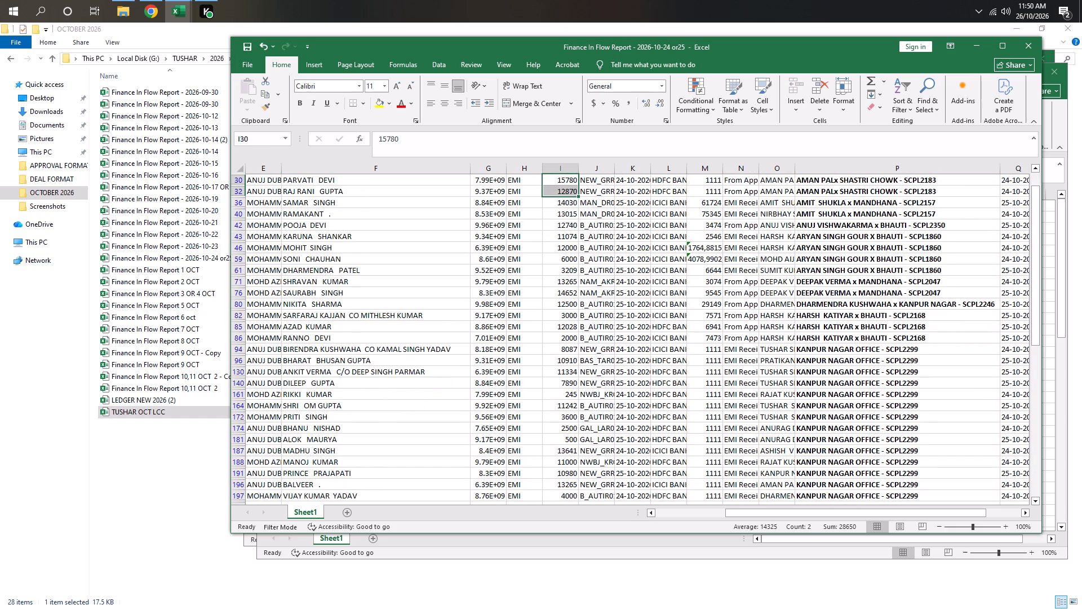
scroll(790, 303, "down", 1)
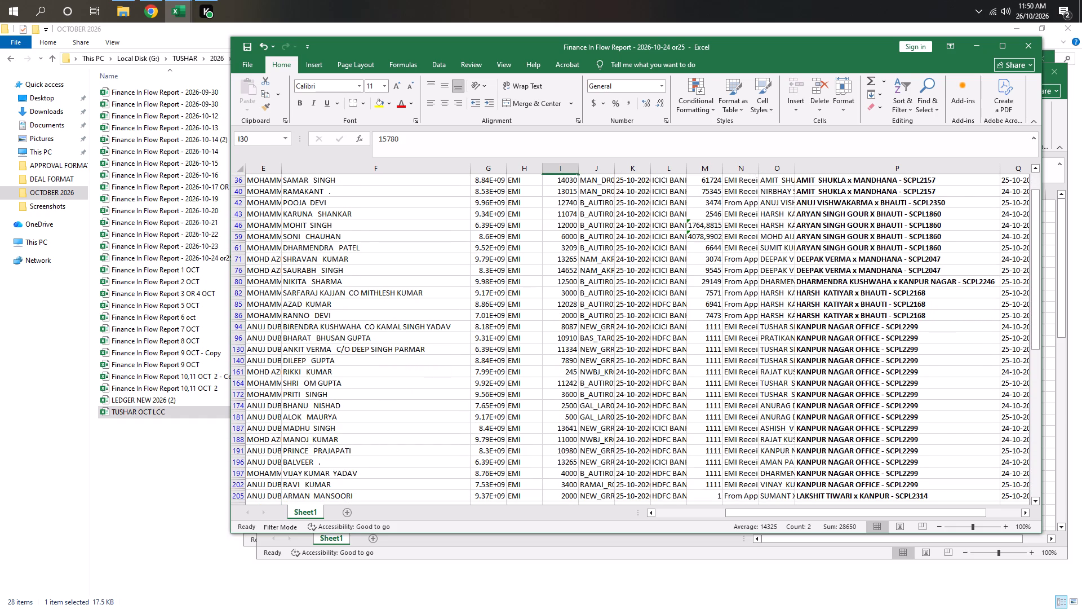
left_click_drag(570, 329, 729, 438, "ctrl")
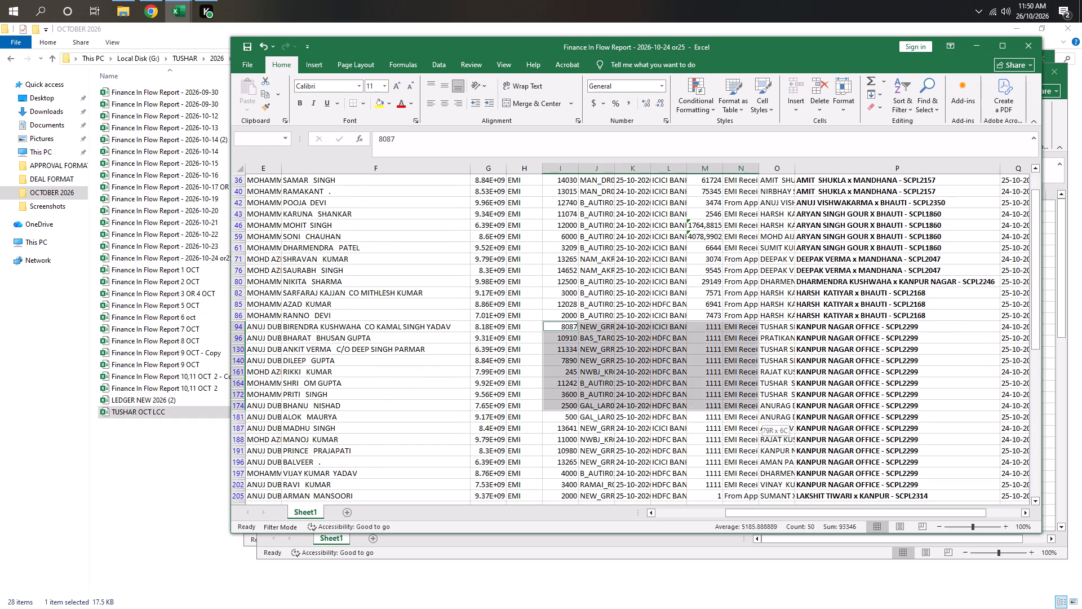
left_click_drag(729, 438, 571, 489, "ctrl")
scroll(633, 404, "down", 2)
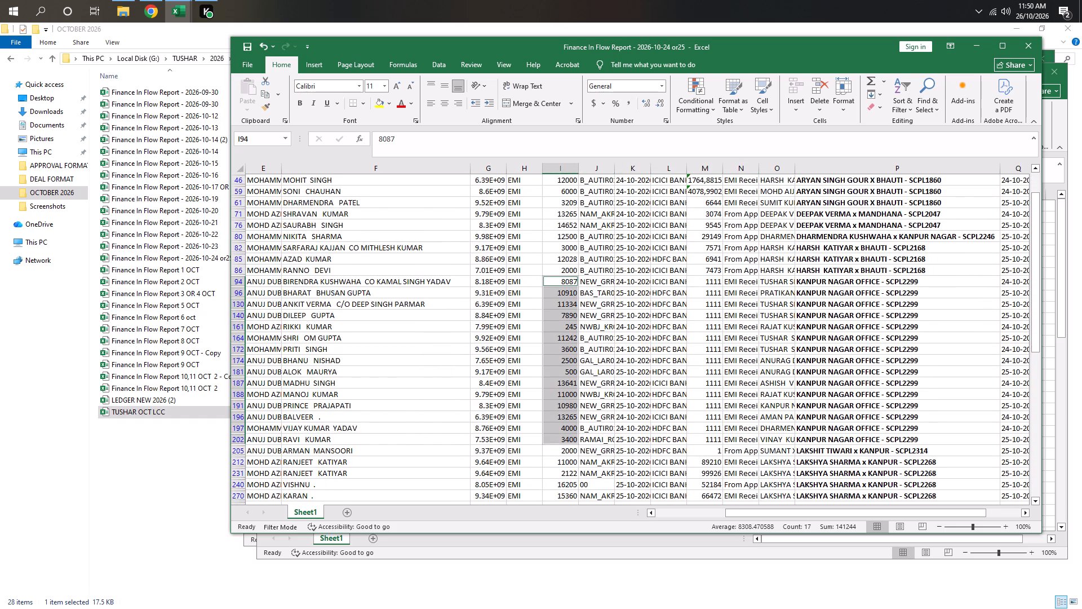
scroll(635, 401, "down", 4)
scroll(708, 389, "down", 2)
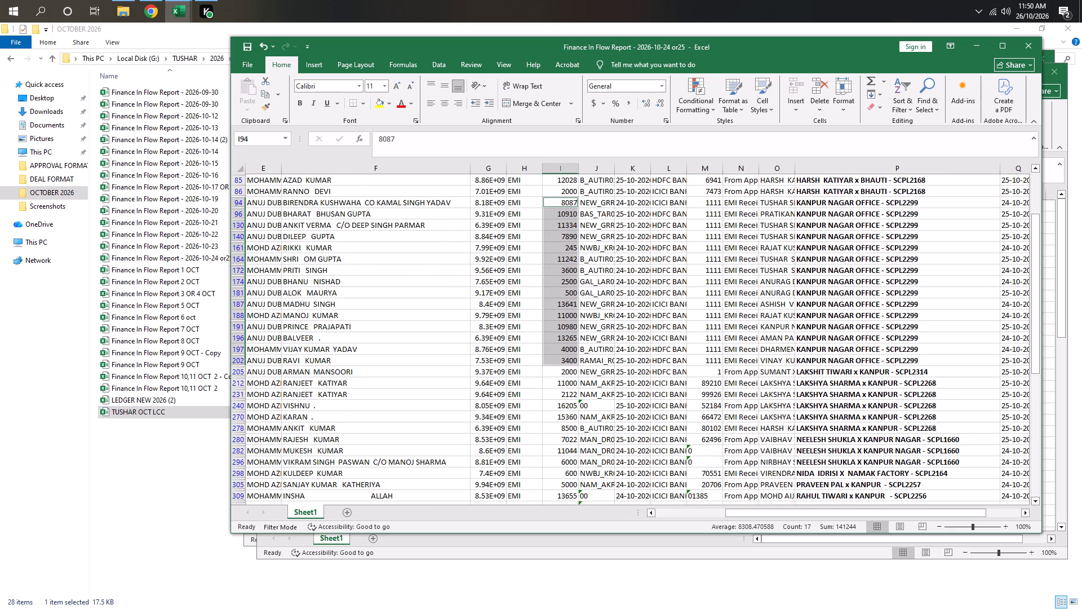
left_click(566, 369, "ctrl")
scroll(655, 363, "down", 6)
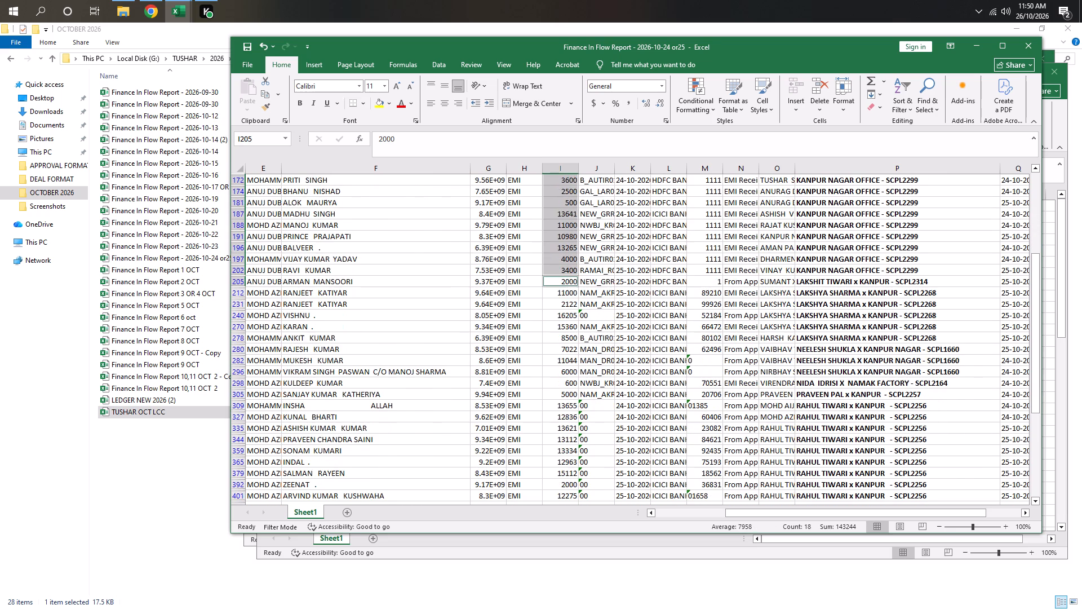
scroll(700, 359, "down", 13)
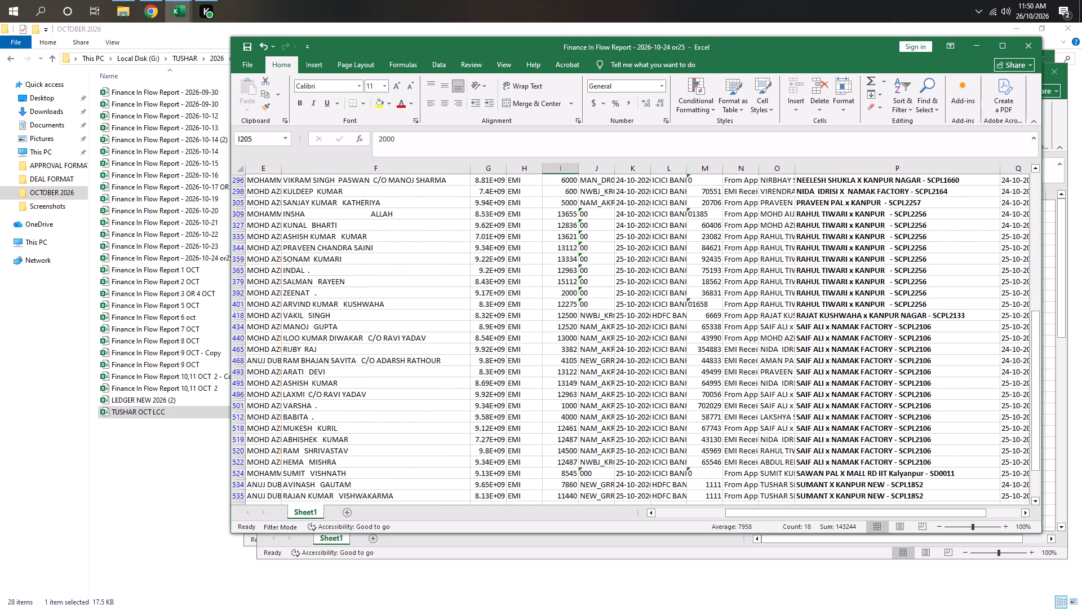
scroll(704, 358, "down", 4)
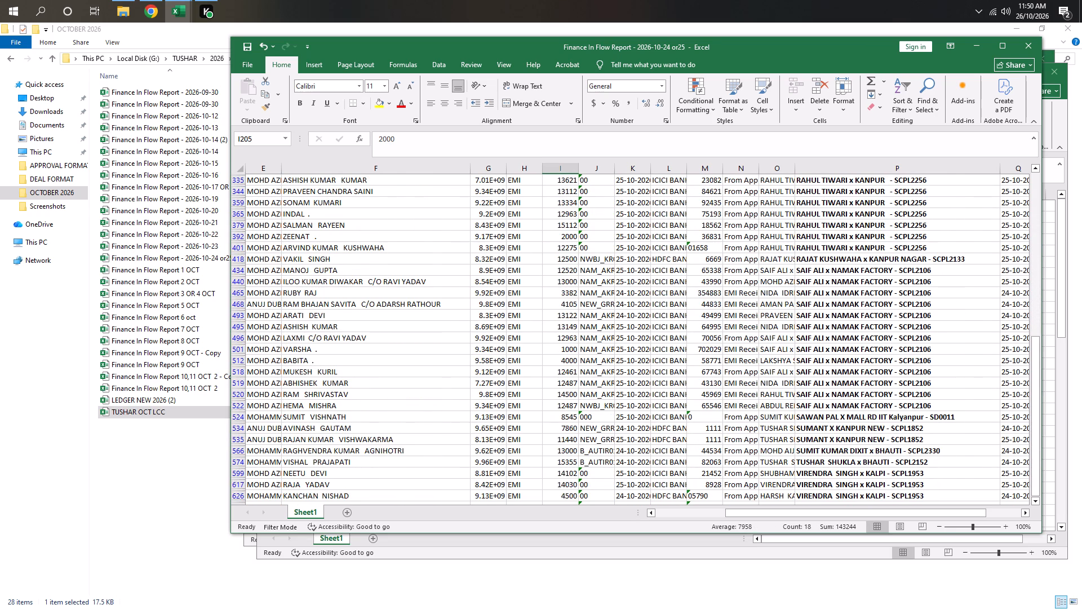
left_click_drag(569, 430, 607, 439, "ctrl")
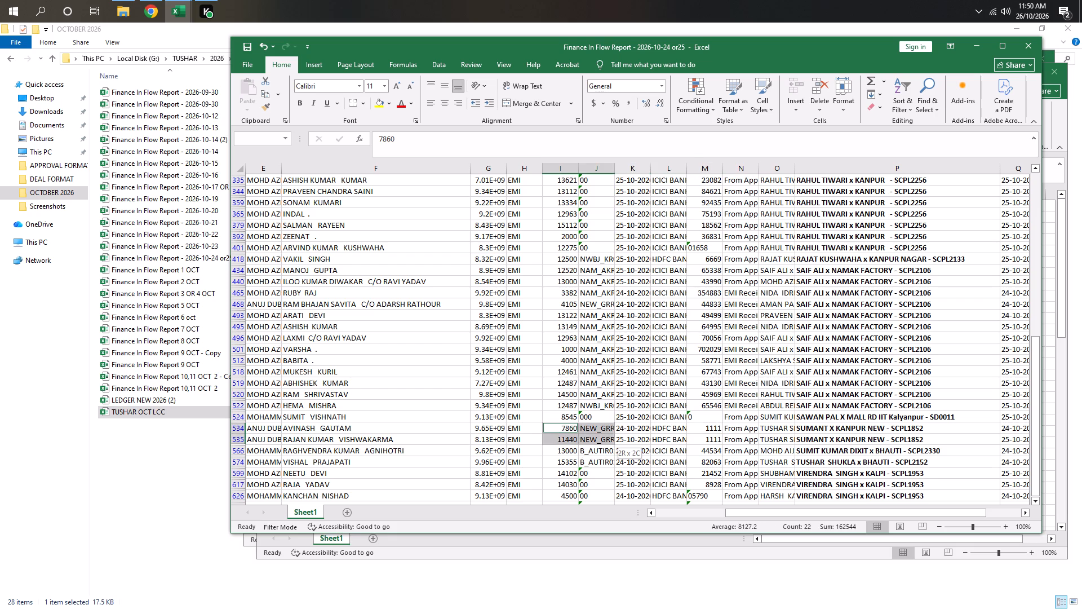
left_click_drag(607, 439, 570, 440, "ctrl")
scroll(648, 394, "down", 2)
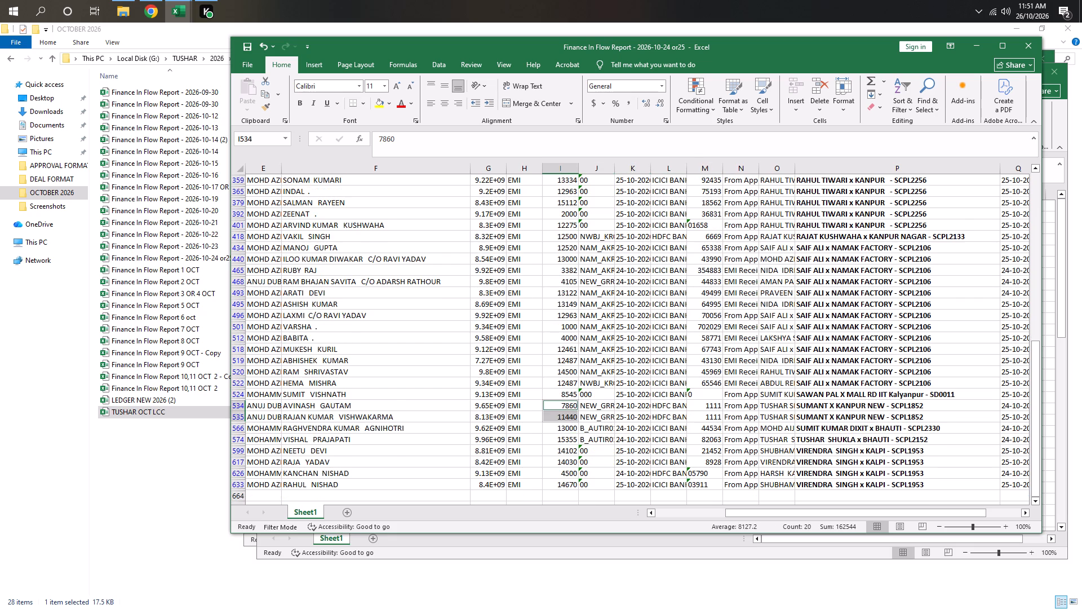
scroll(648, 394, "down", 1)
scroll(700, 393, "up", 20)
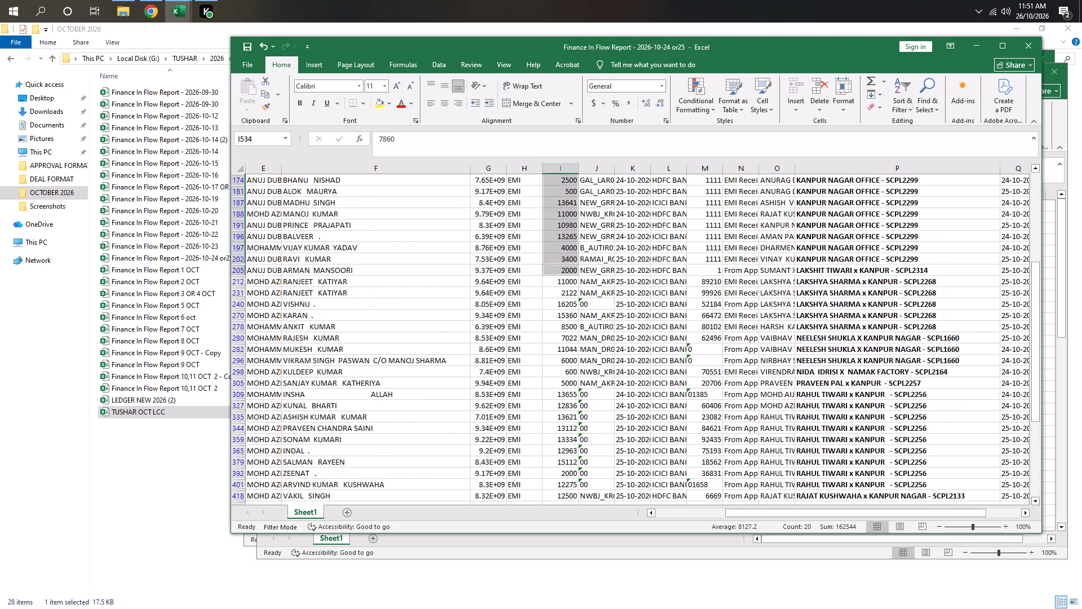
scroll(707, 395, "up", 2)
scroll(644, 388, "up", 12)
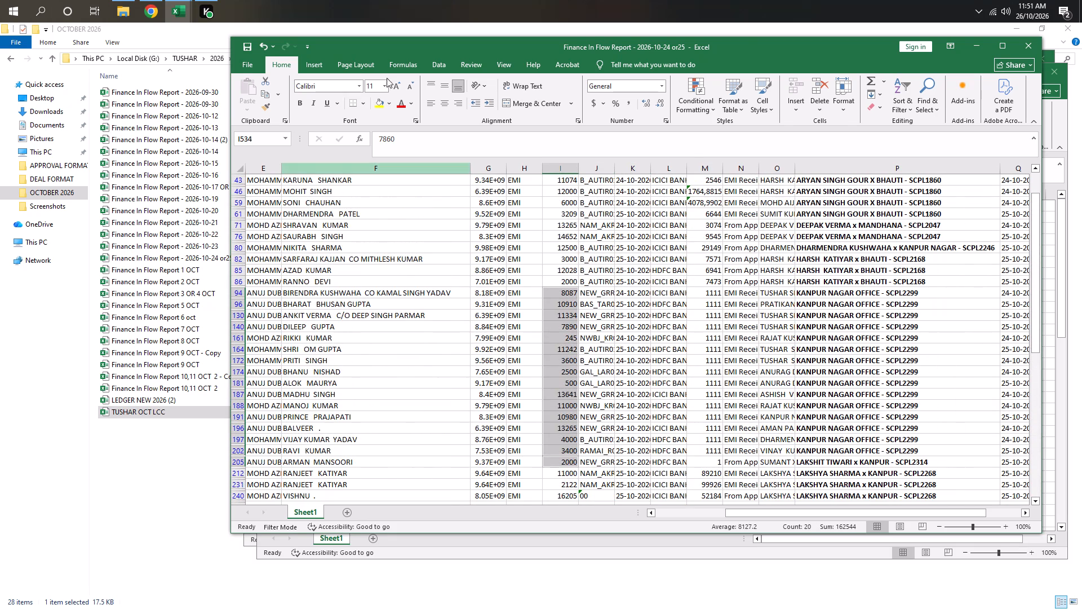
left_click(384, 103)
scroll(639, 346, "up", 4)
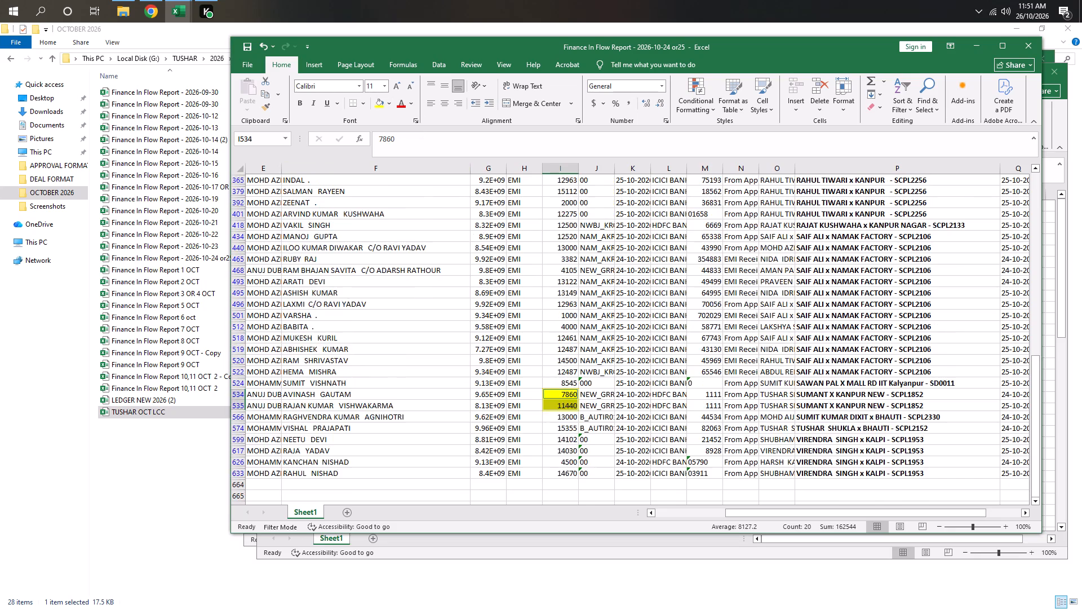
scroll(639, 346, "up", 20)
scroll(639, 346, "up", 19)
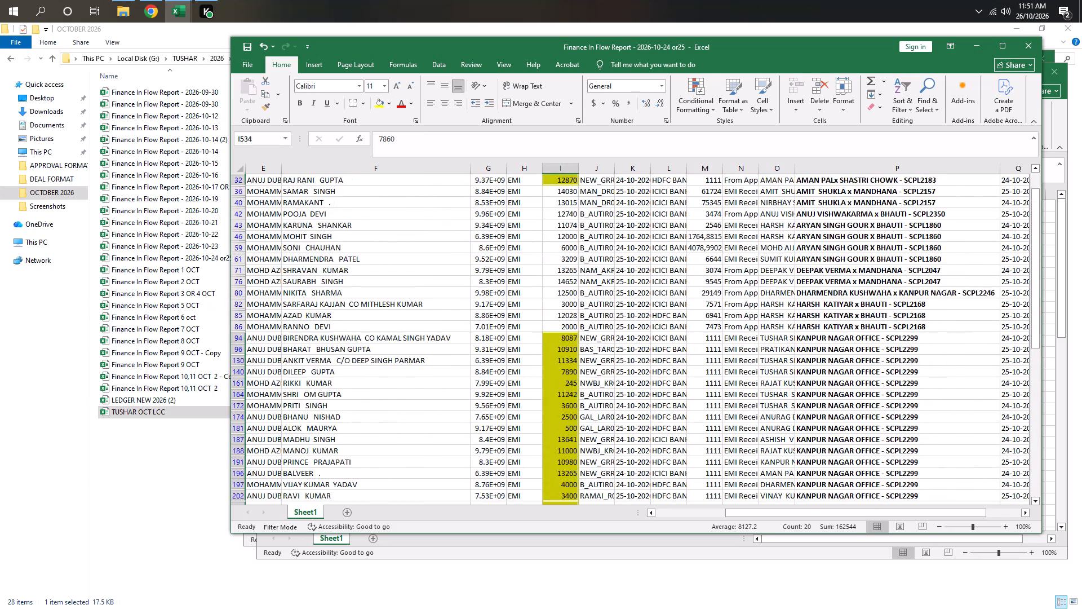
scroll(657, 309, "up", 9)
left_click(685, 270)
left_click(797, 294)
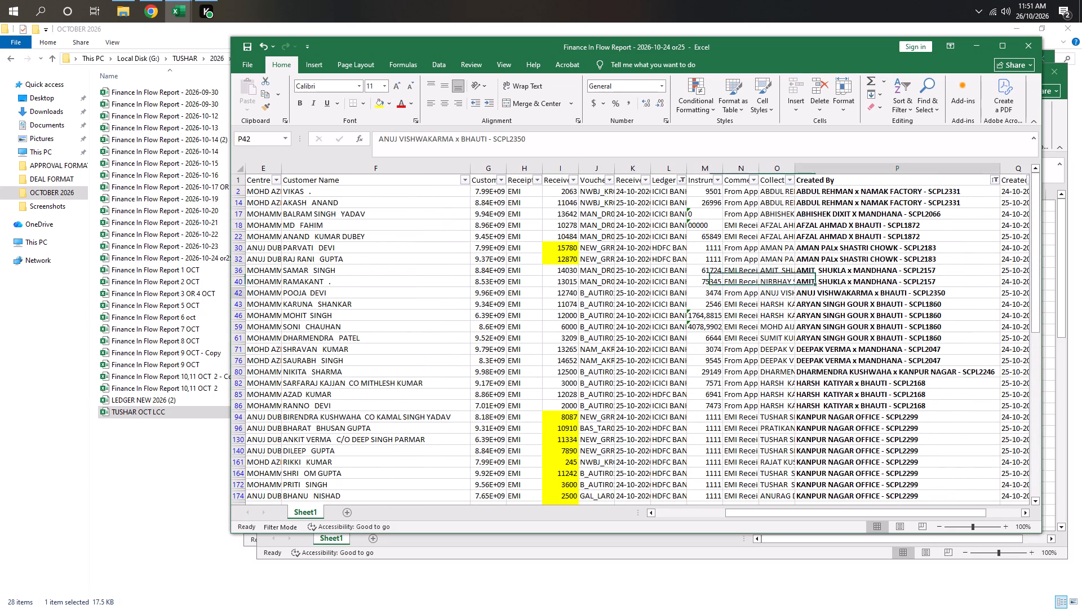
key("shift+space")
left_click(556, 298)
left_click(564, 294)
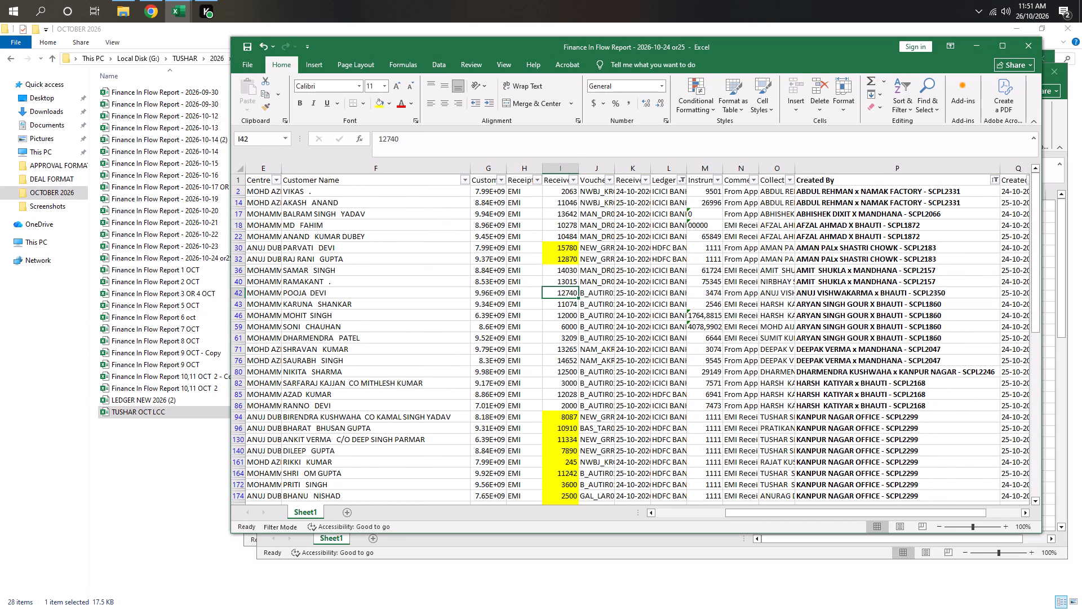
Select the column I amounts in visible rows 2, 14, 418 and 599–633 to check their sum, and fill them light blue.
left_click_drag(569, 192, 569, 192)
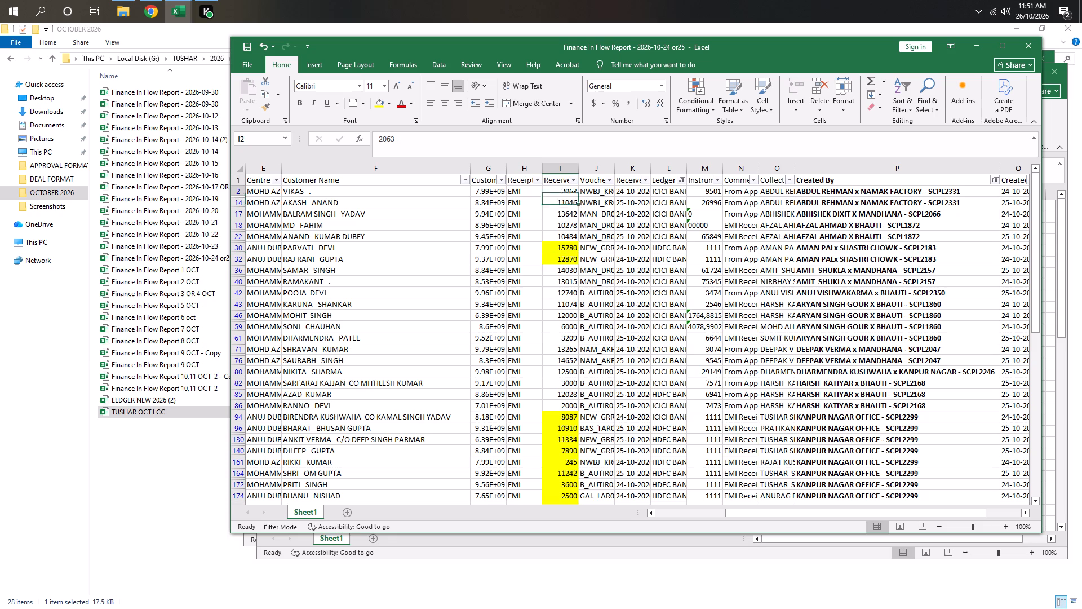
left_click_drag(569, 192, 567, 207)
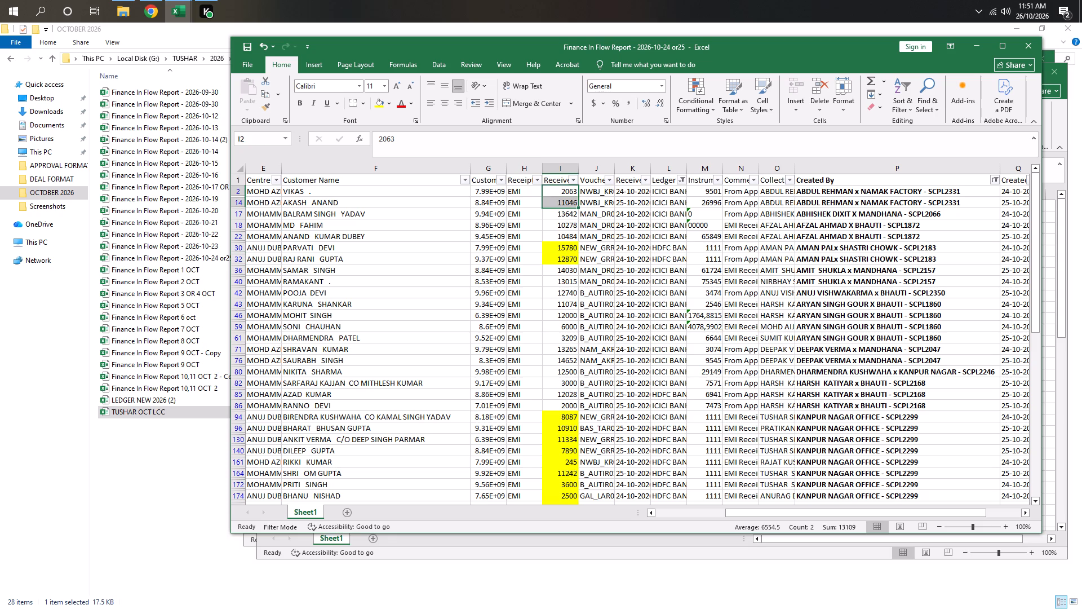
key("Escape")
scroll(774, 274, "down", 7)
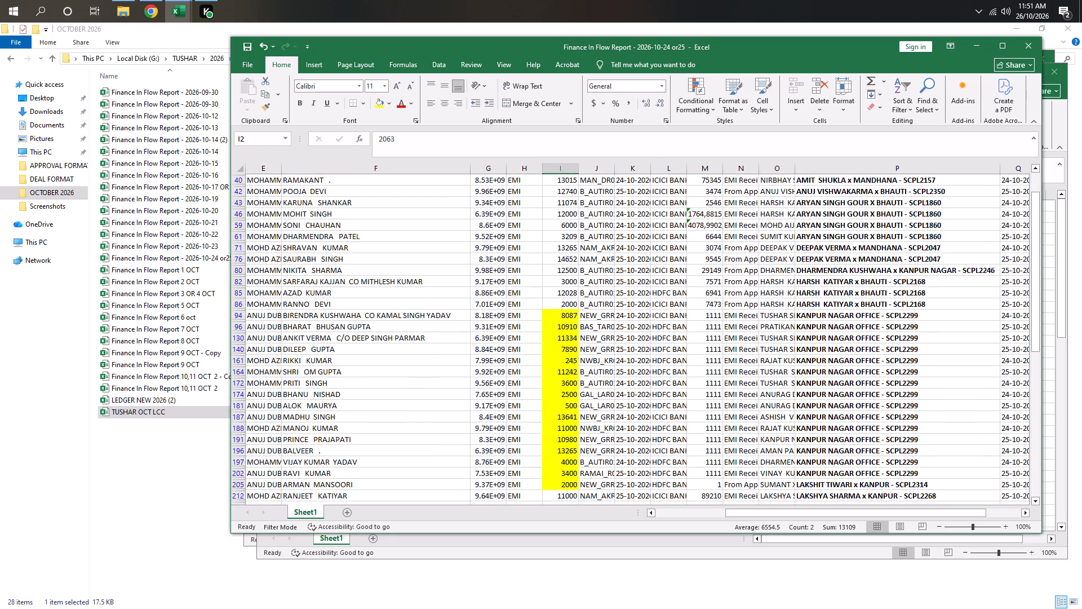
scroll(773, 281, "down", 13)
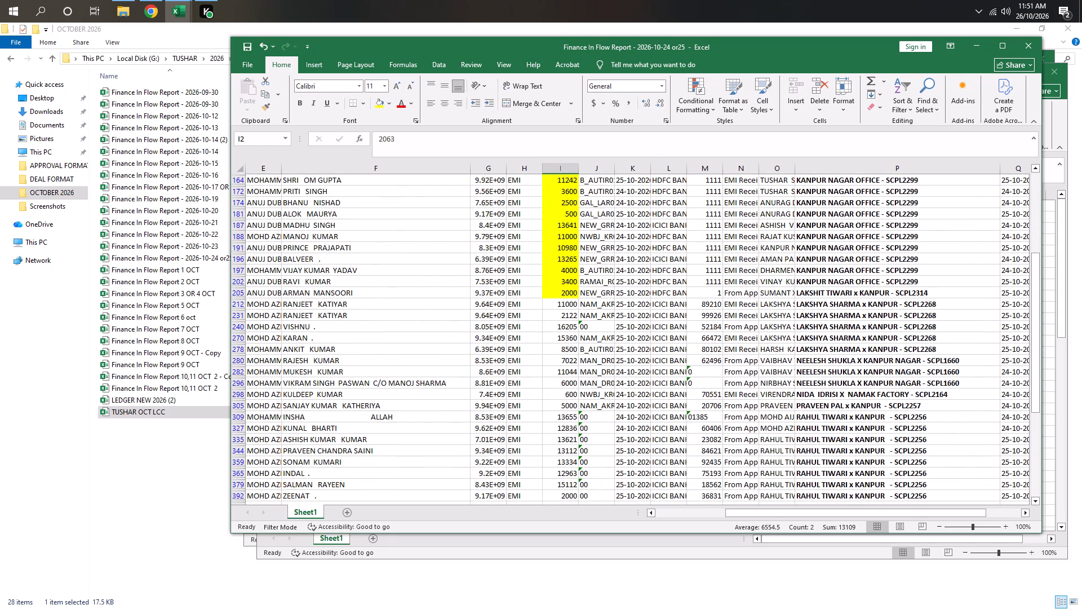
scroll(773, 283, "down", 3)
scroll(796, 346, "down", 3)
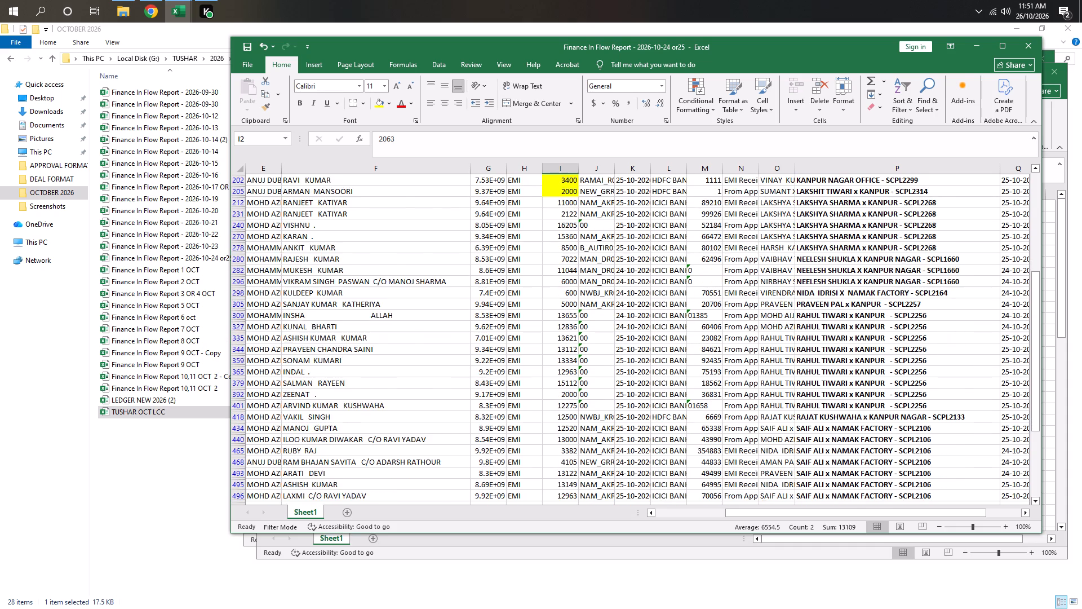
scroll(796, 346, "down", 3)
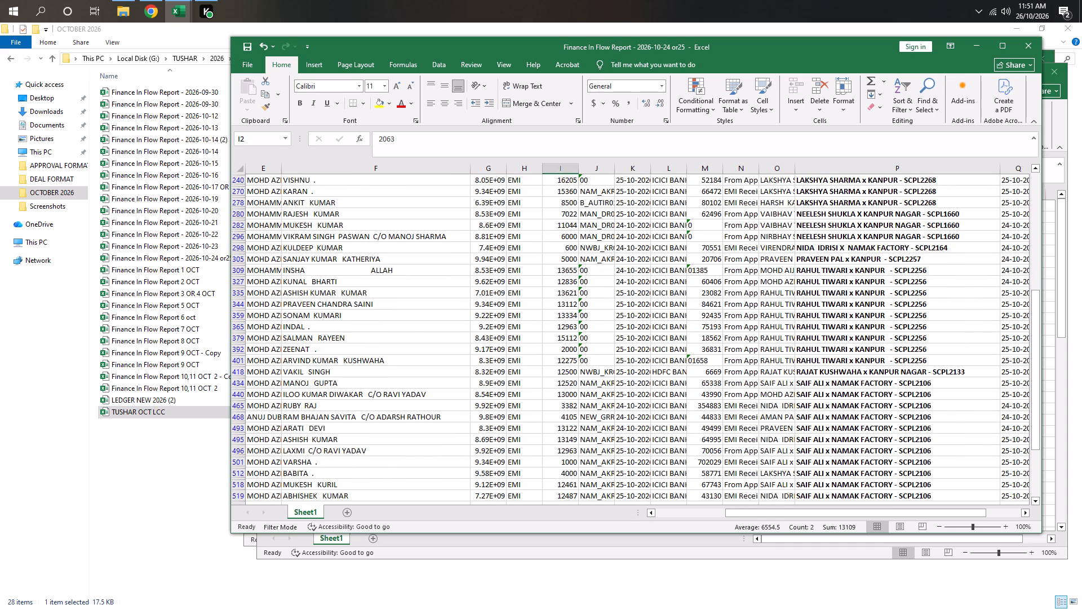
left_click(567, 374, "ctrl")
scroll(702, 338, "down", 6)
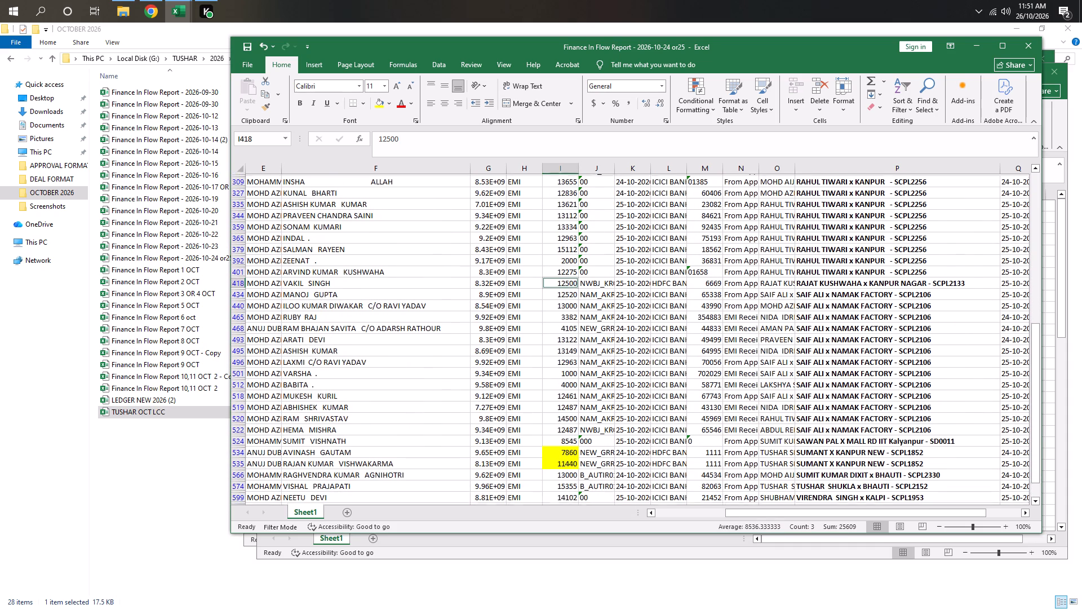
scroll(705, 337, "down", 5)
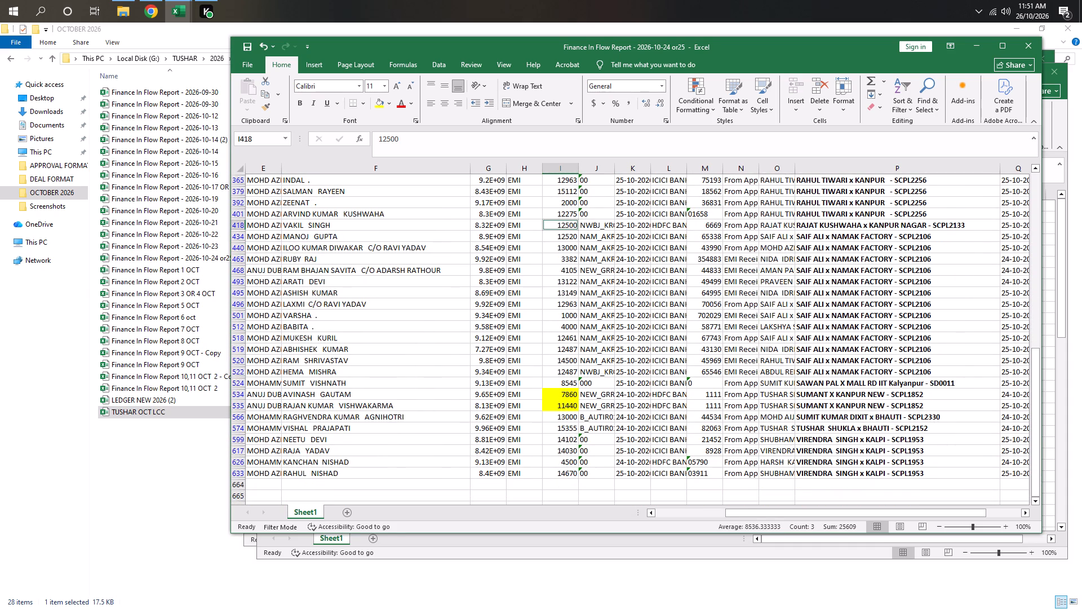
left_click_drag(567, 438, 564, 478, "ctrl")
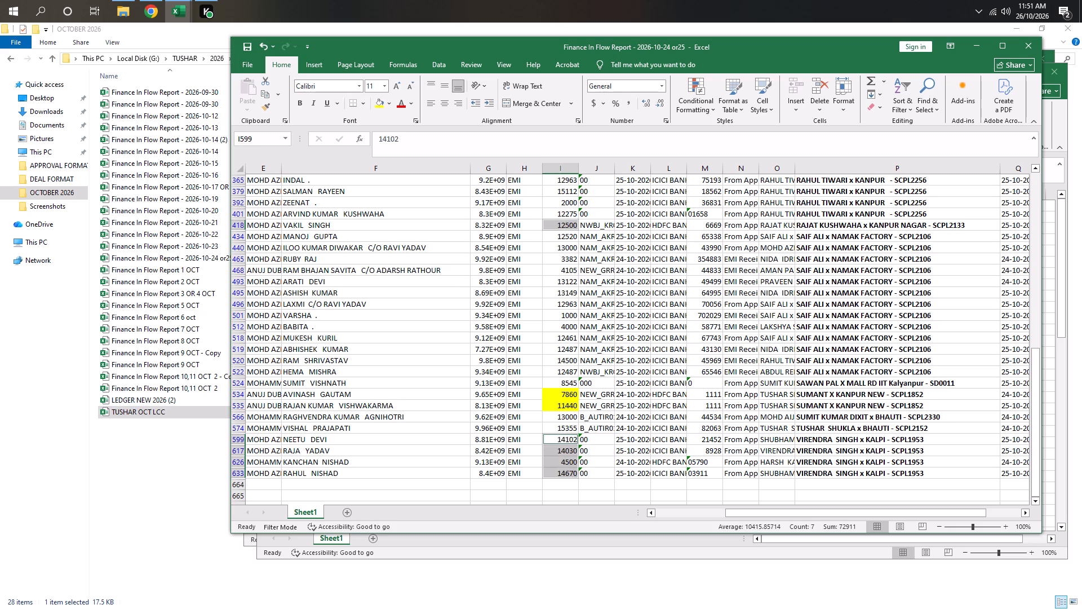
left_click(388, 99)
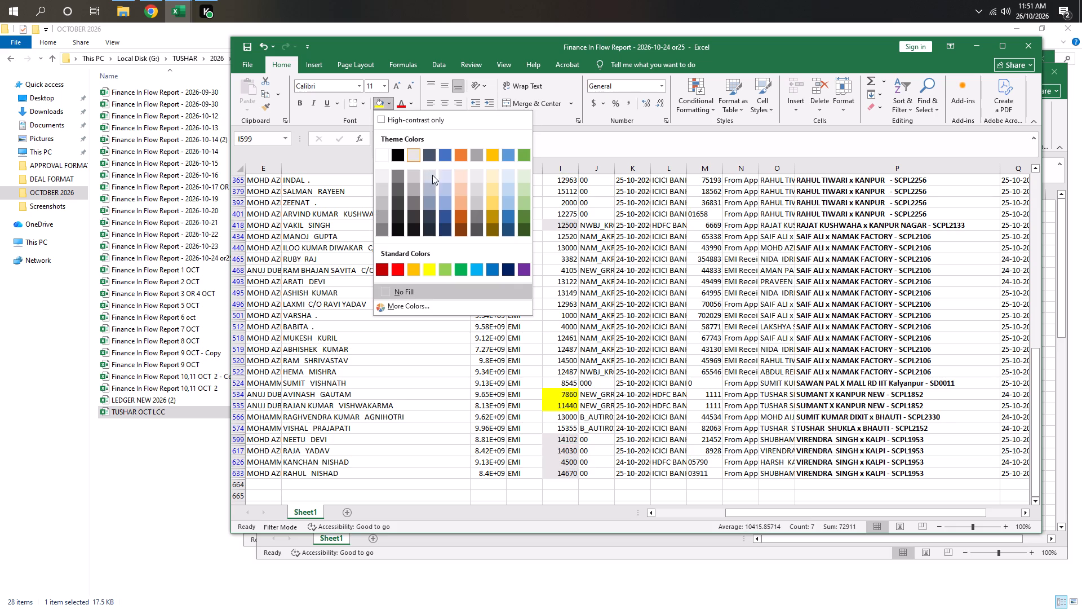
left_click(443, 188)
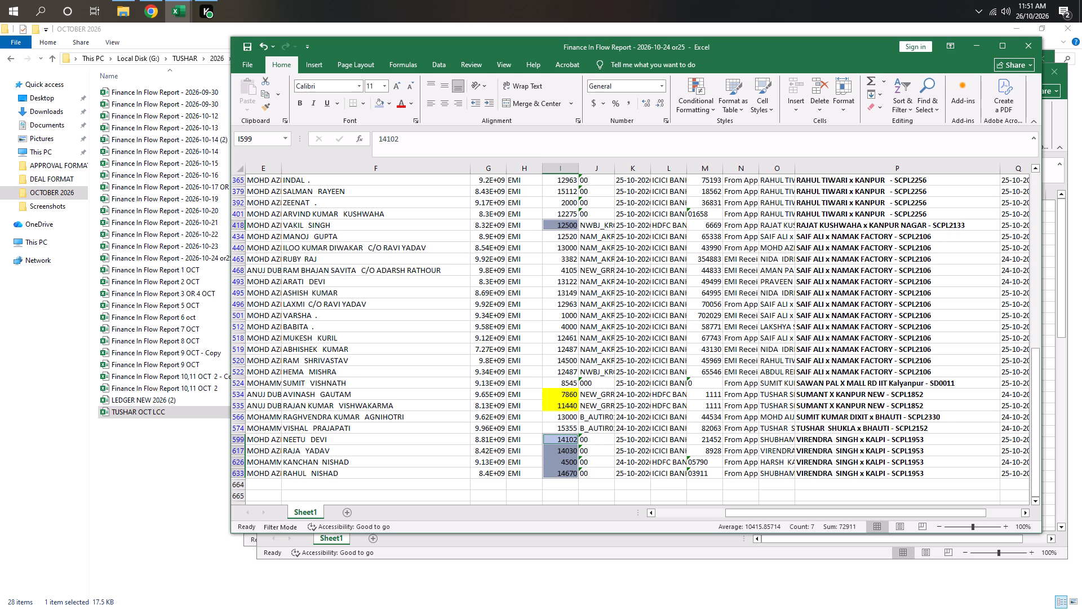
left_click(714, 348)
Select the column I amounts in rows 17, 18, 22, 36, 40, 280, 282, 296 and 524 to check their sum, and fill them orange.
scroll(679, 334, "up", 7)
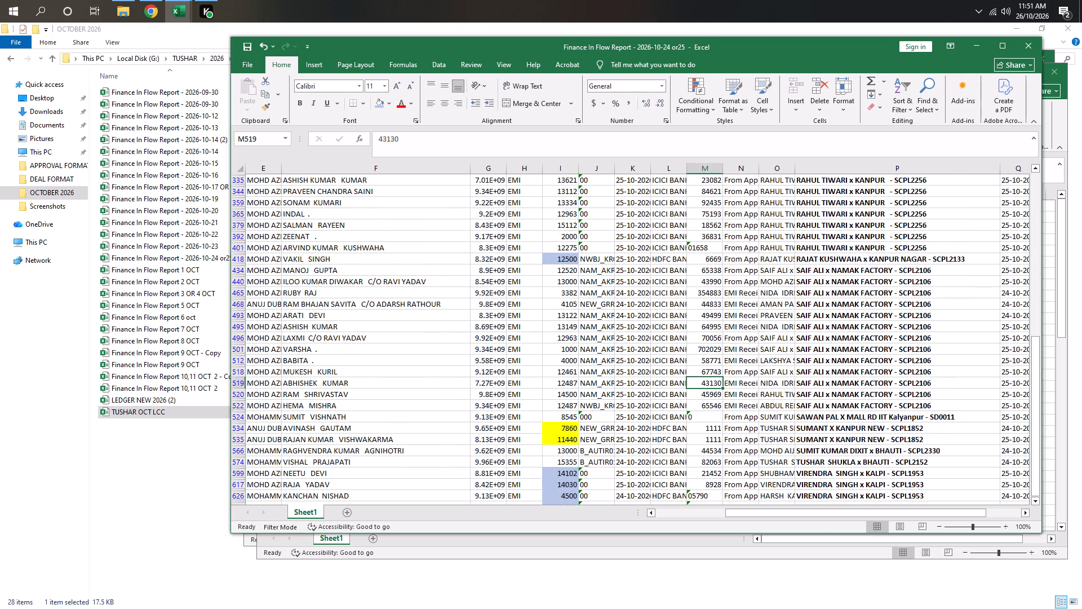
scroll(614, 408, "up", 20)
scroll(614, 408, "up", 7)
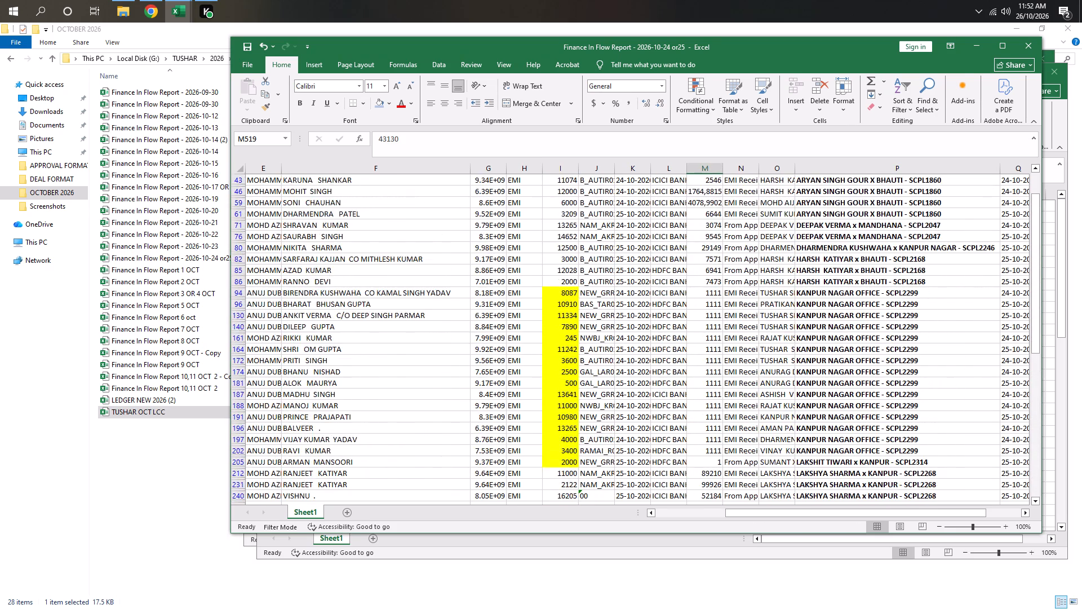
scroll(743, 272, "up", 9)
left_click(786, 214)
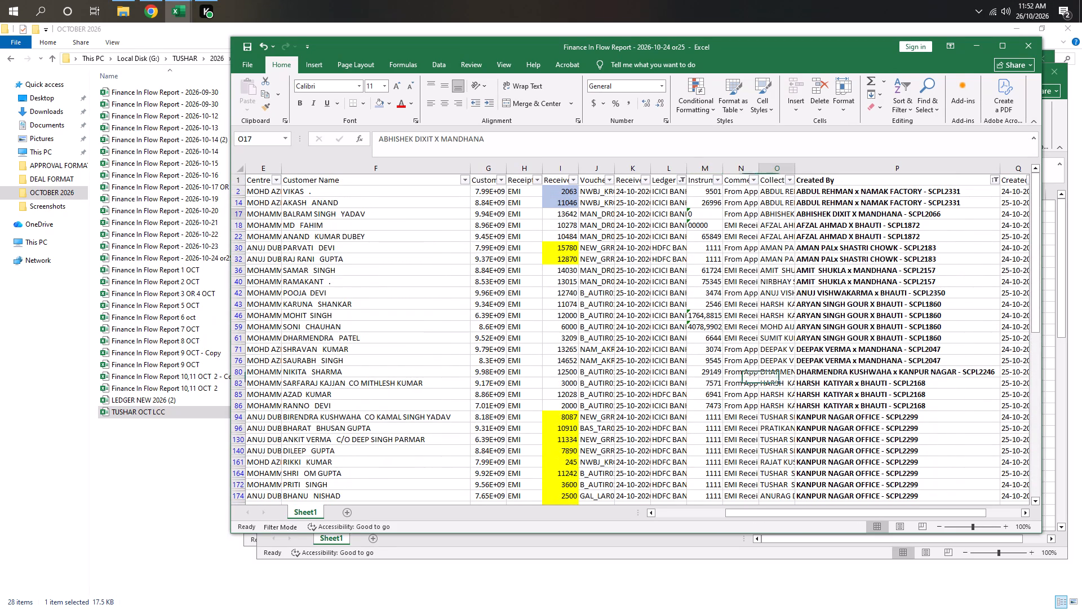
key("shift+space")
left_click(565, 213)
left_click_drag(565, 213, 745, 250)
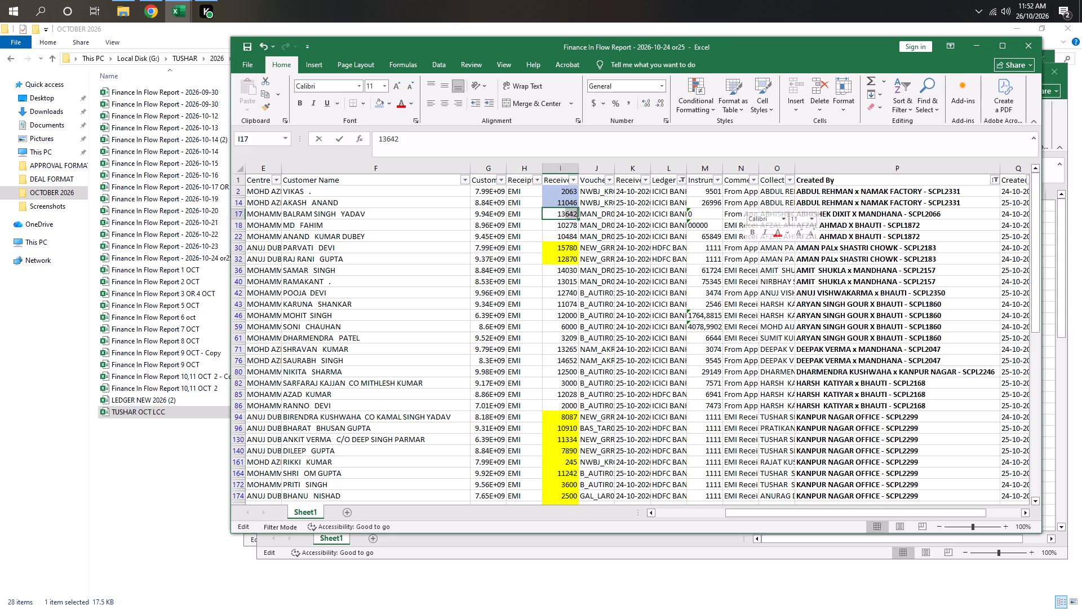
left_click(588, 229)
left_click_drag(566, 214, 645, 232)
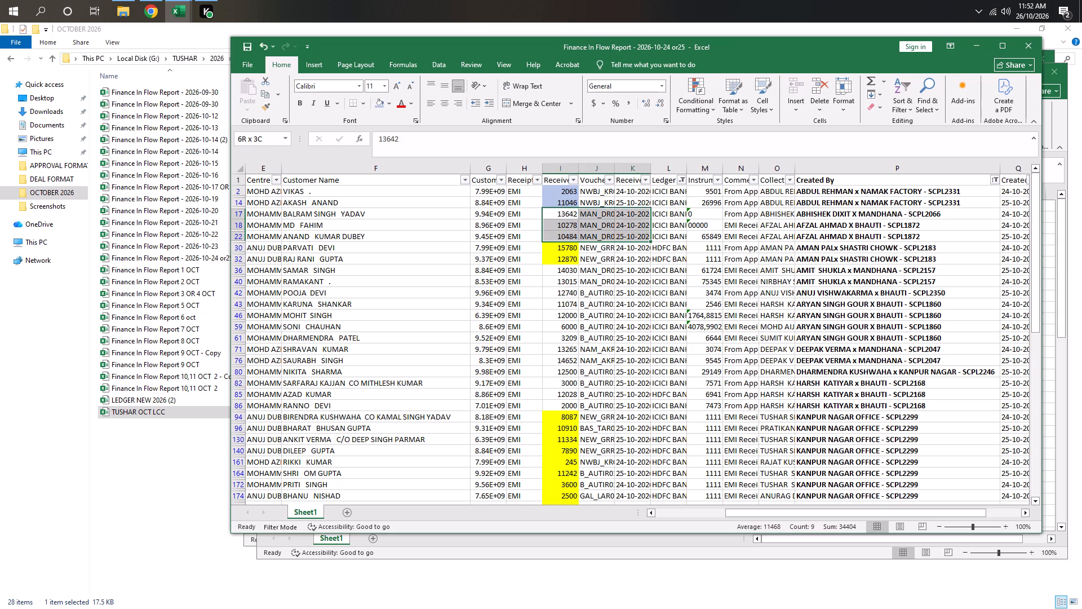
left_click_drag(645, 232, 565, 232)
scroll(704, 240, "down", 1)
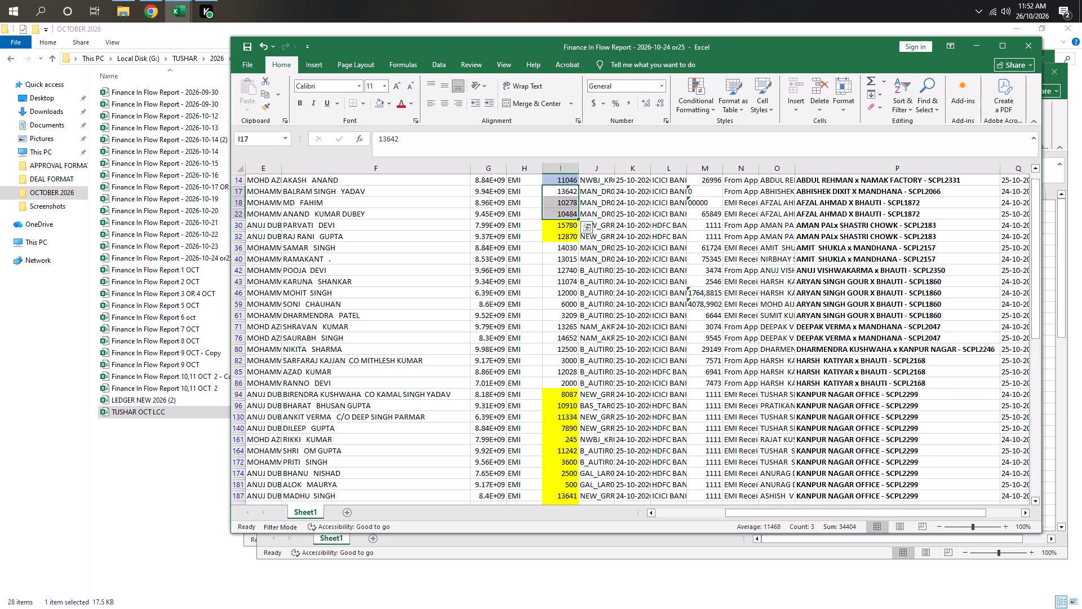
left_click_drag(571, 248, 571, 259, "ctrl")
scroll(747, 266, "down", 2)
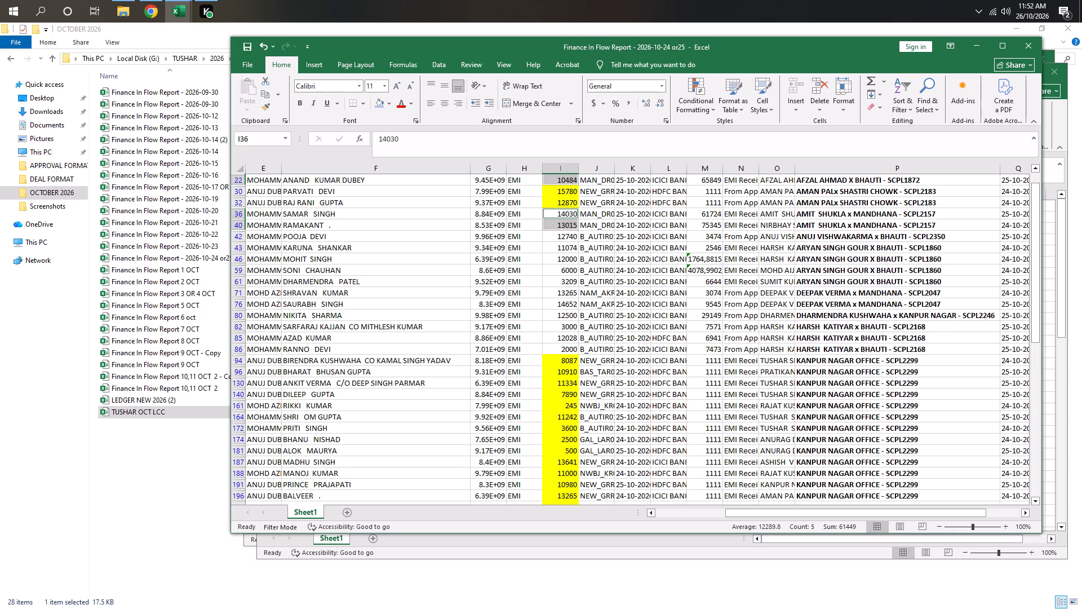
scroll(703, 301, "down", 13)
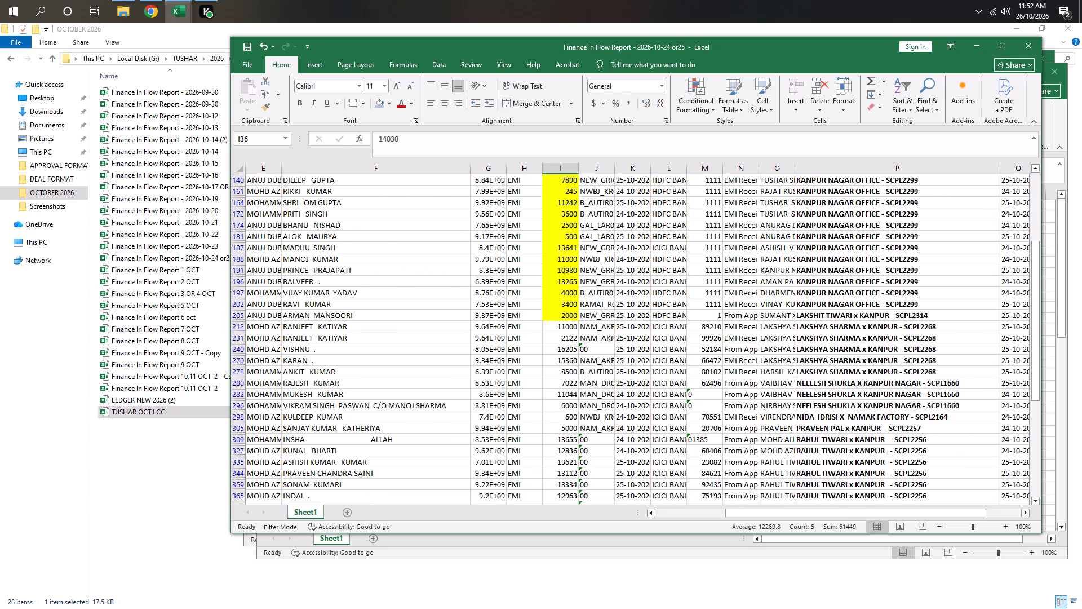
scroll(708, 325, "down", 2)
left_click_drag(564, 360, 561, 379, "ctrl")
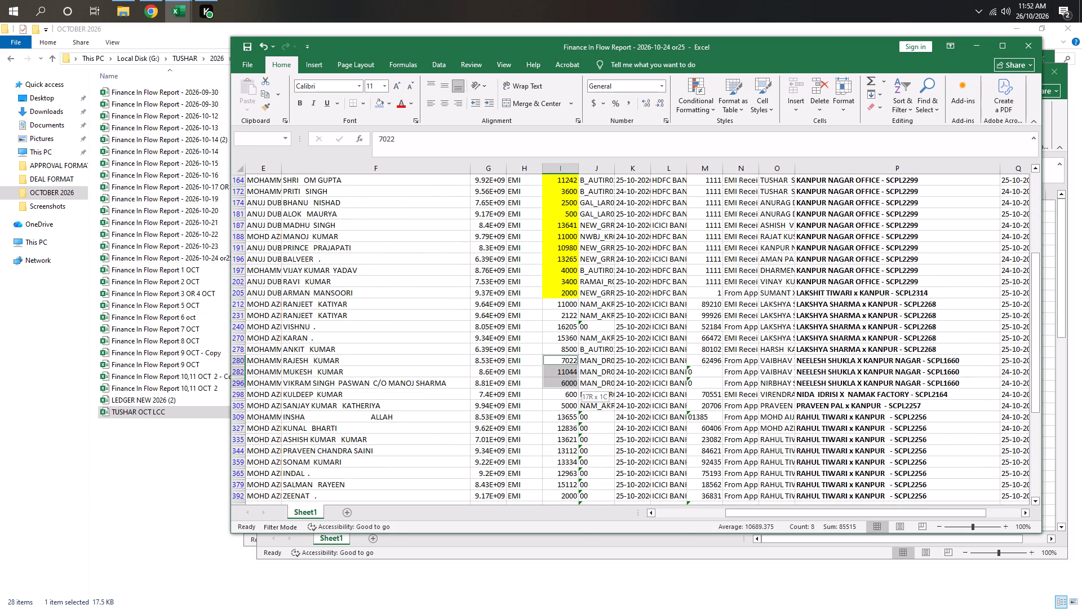
left_click_drag(561, 379, 705, 386, "ctrl")
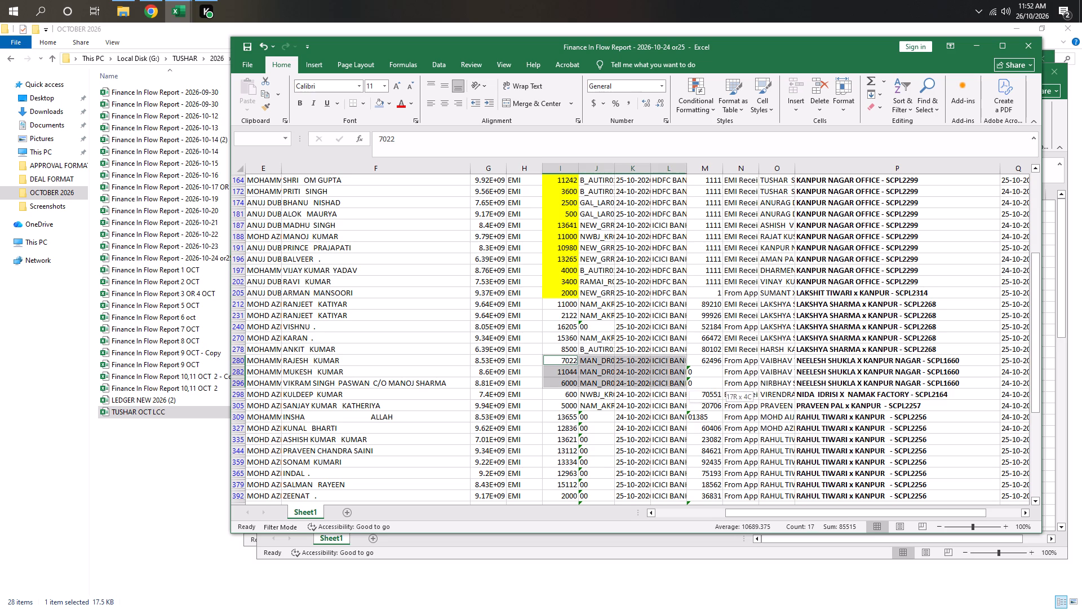
left_click_drag(705, 386, 572, 385, "ctrl")
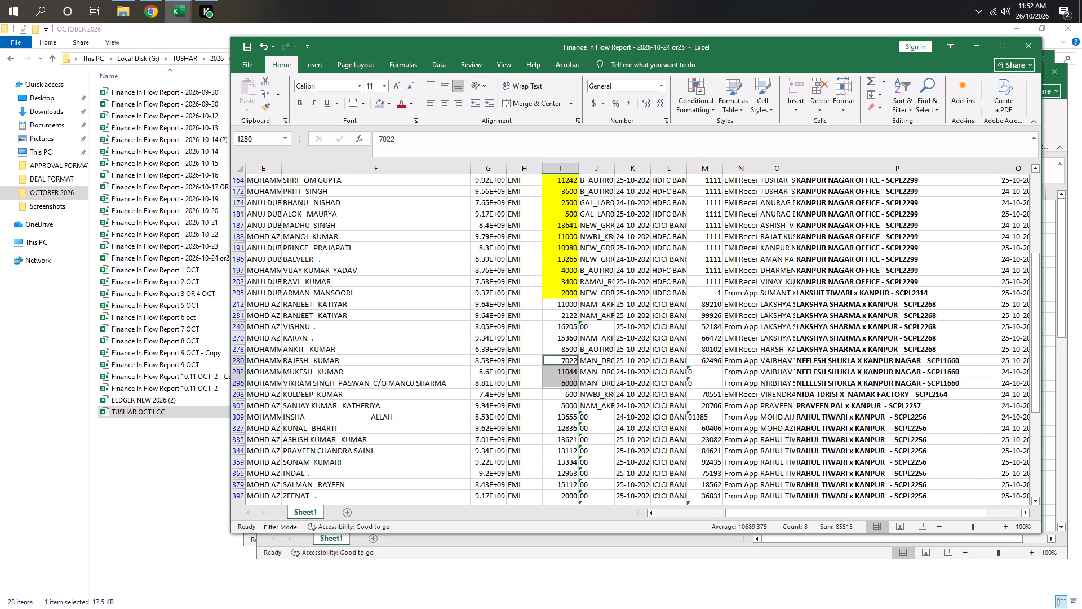
scroll(573, 362, "down", 2)
scroll(638, 363, "down", 1)
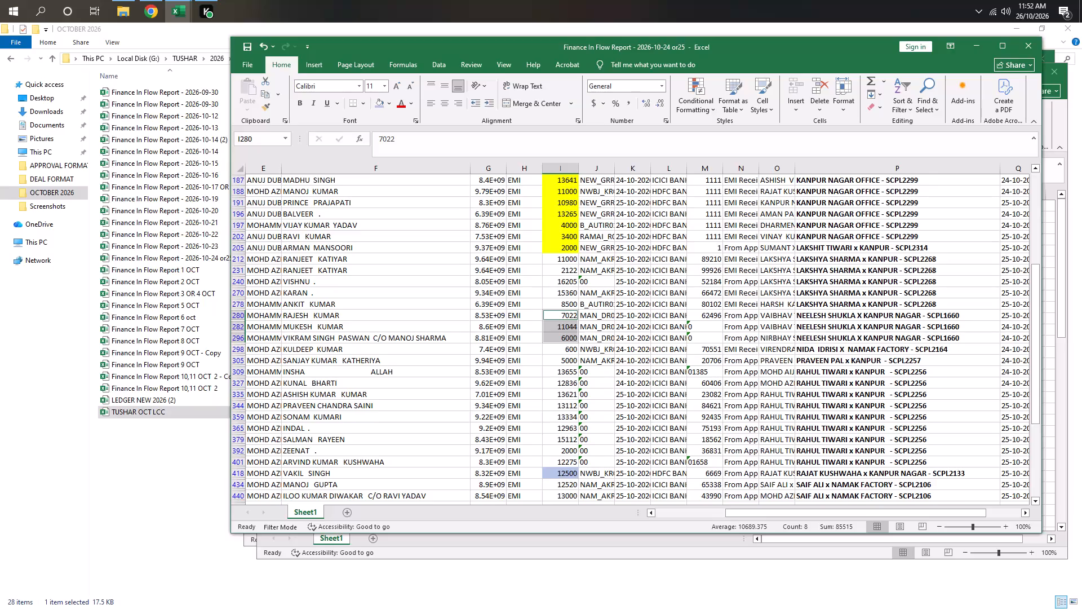
scroll(632, 368, "down", 1)
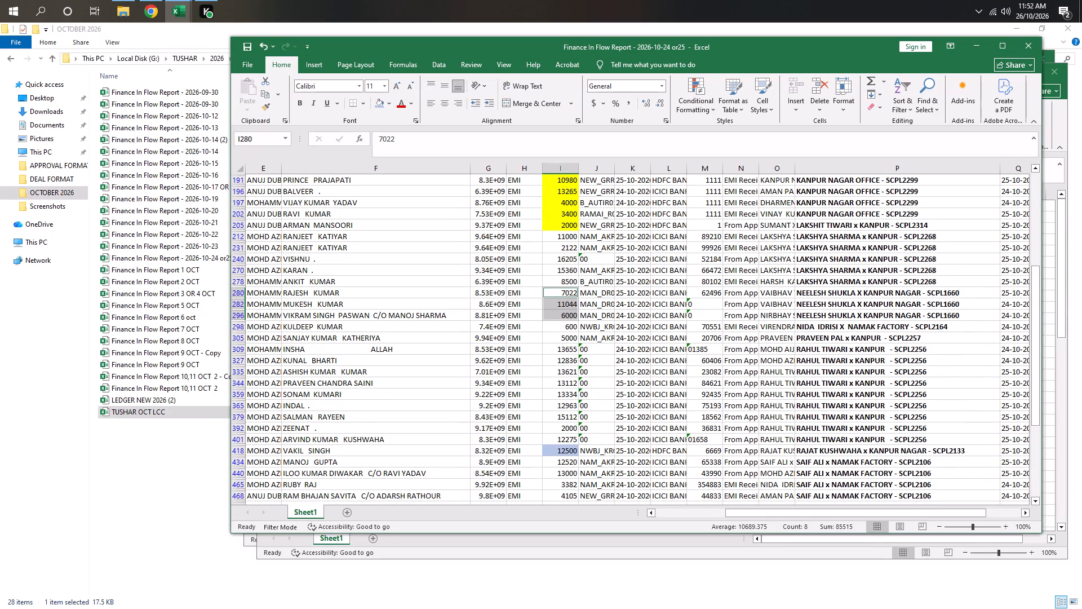
scroll(566, 332, "down", 1)
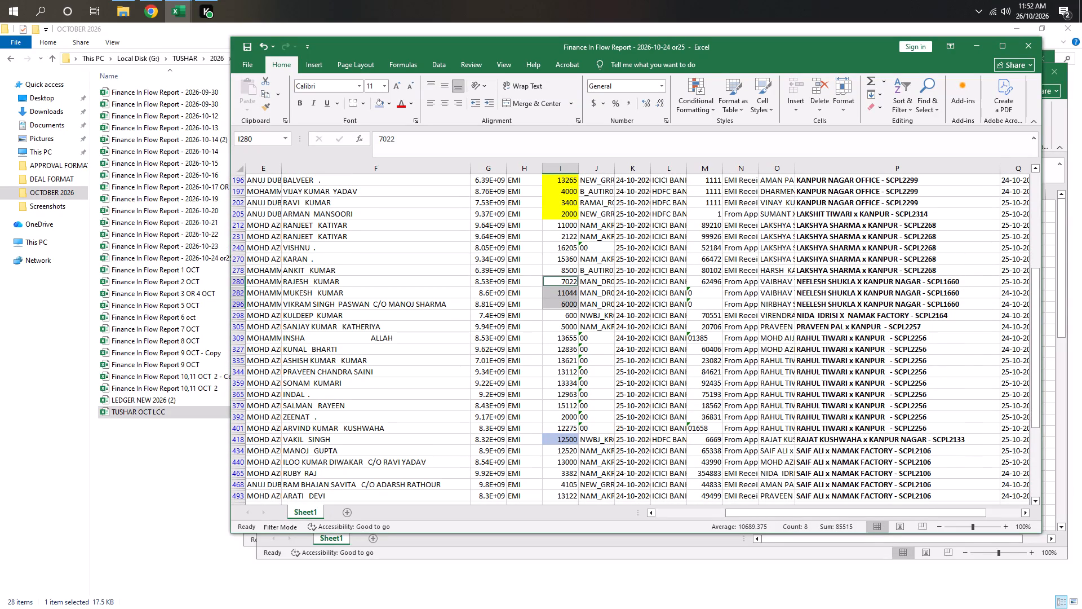
scroll(582, 352, "down", 1)
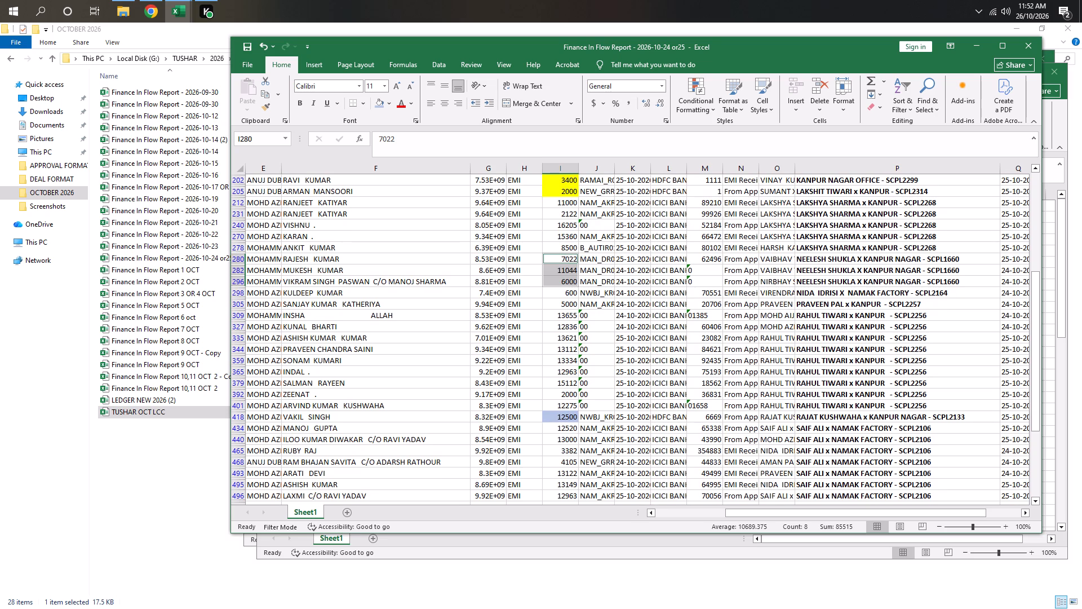
scroll(638, 315, "down", 1)
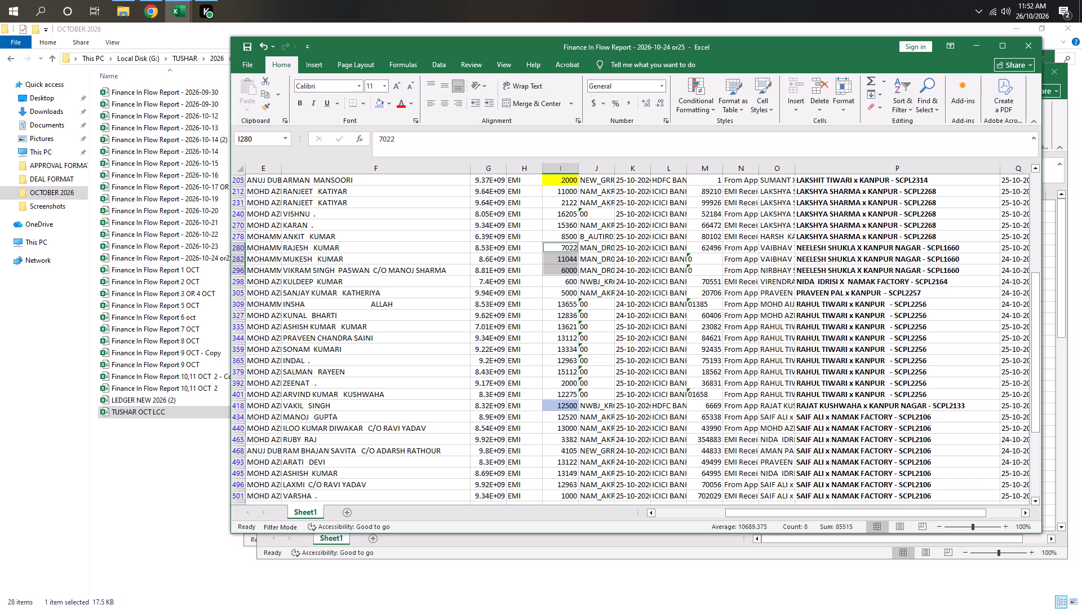
scroll(617, 299, "down", 6)
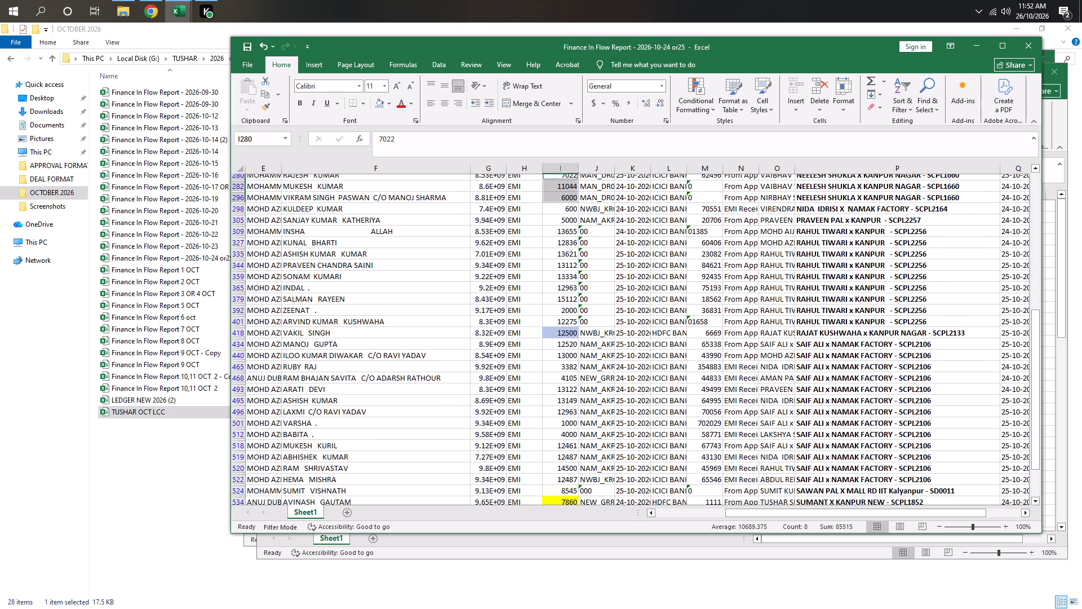
scroll(617, 303, "down", 4)
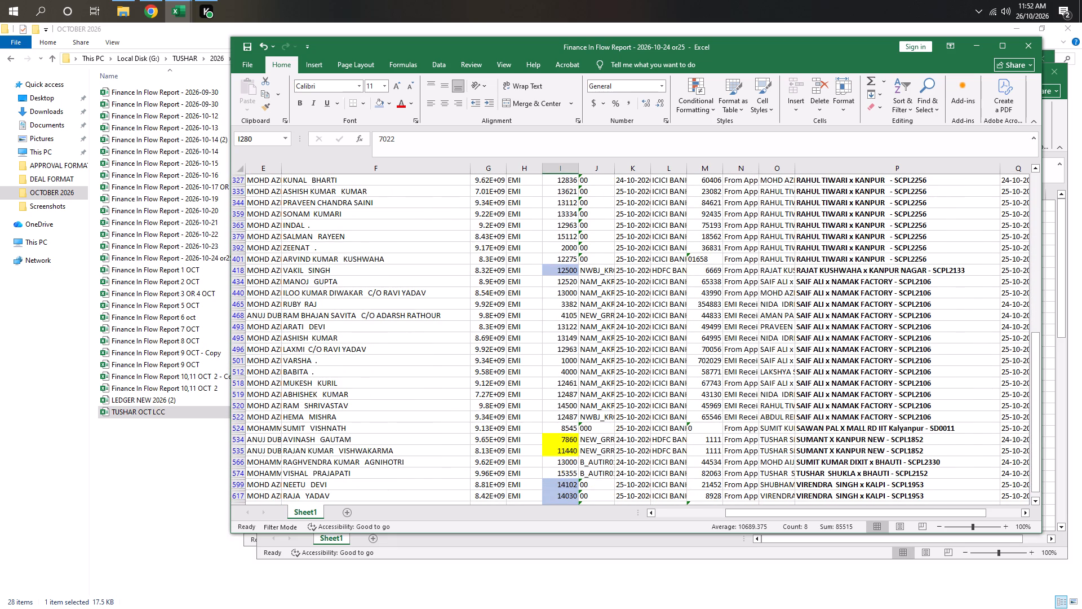
left_click(568, 429, "ctrl")
scroll(600, 398, "down", 4)
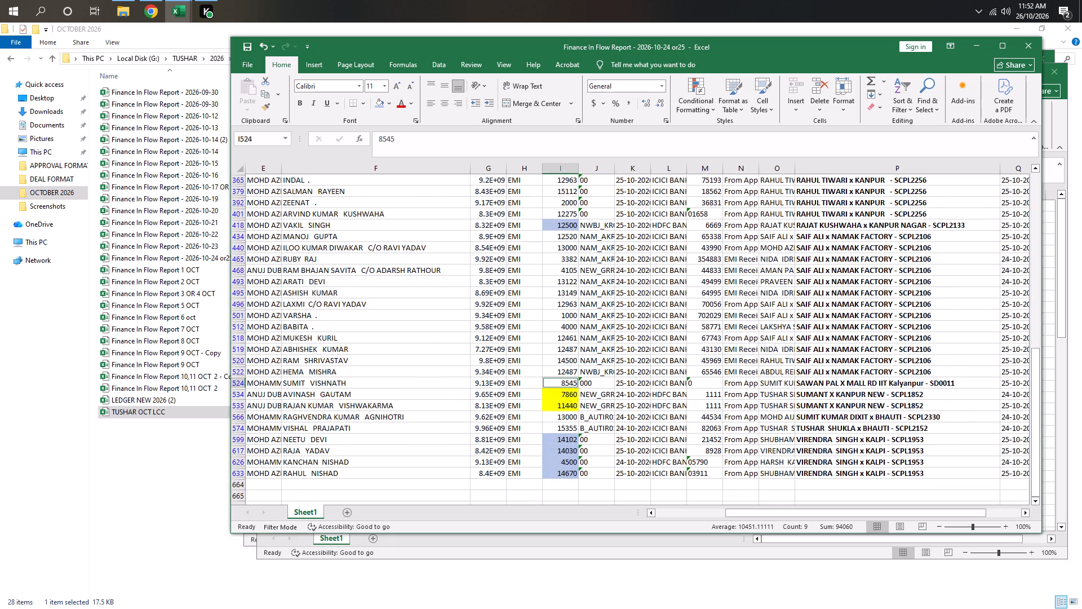
left_click(392, 104)
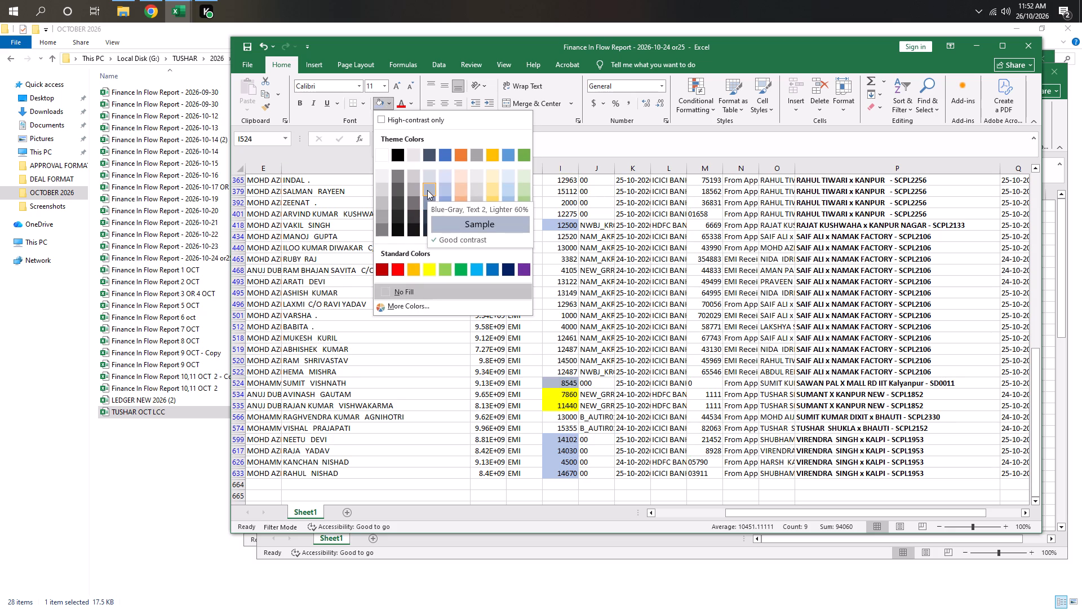
left_click(455, 156)
scroll(587, 361, "up", 20)
scroll(587, 361, "up", 3)
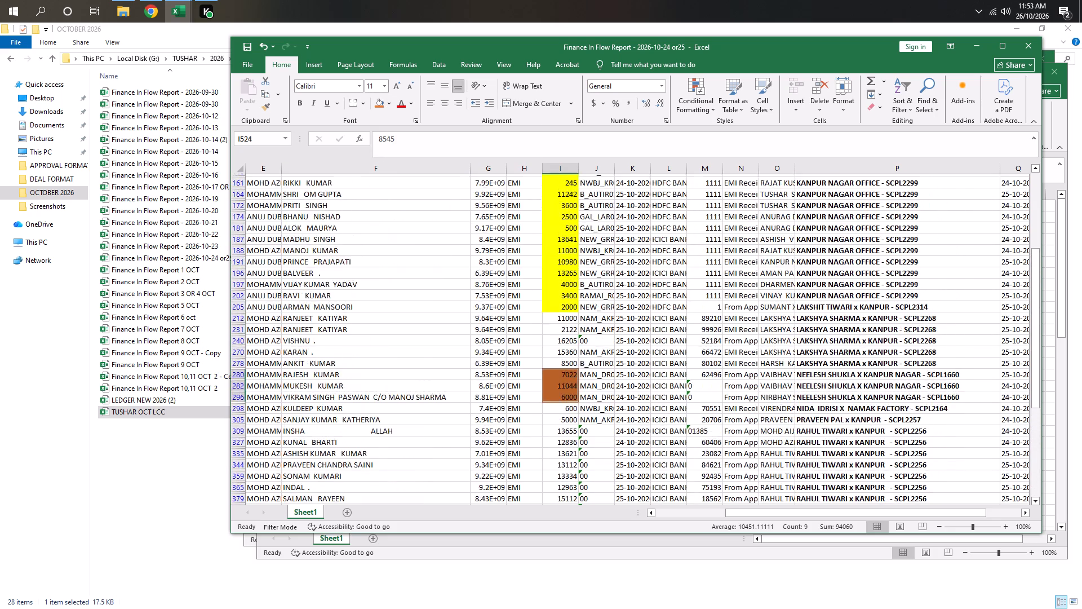
scroll(641, 349, "up", 20)
scroll(641, 349, "up", 5)
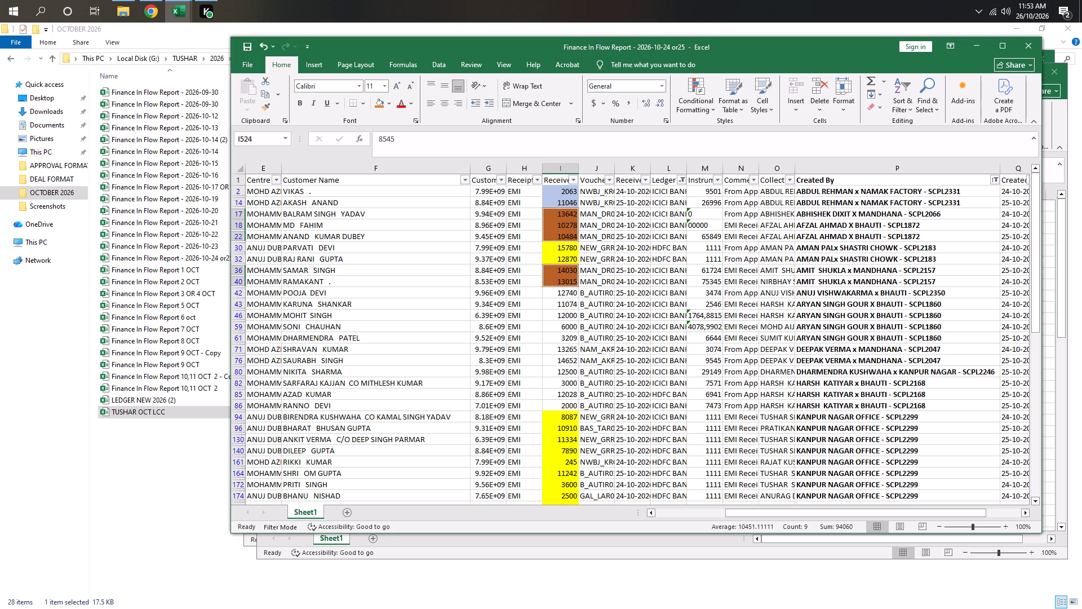
scroll(554, 311, "up", 1)
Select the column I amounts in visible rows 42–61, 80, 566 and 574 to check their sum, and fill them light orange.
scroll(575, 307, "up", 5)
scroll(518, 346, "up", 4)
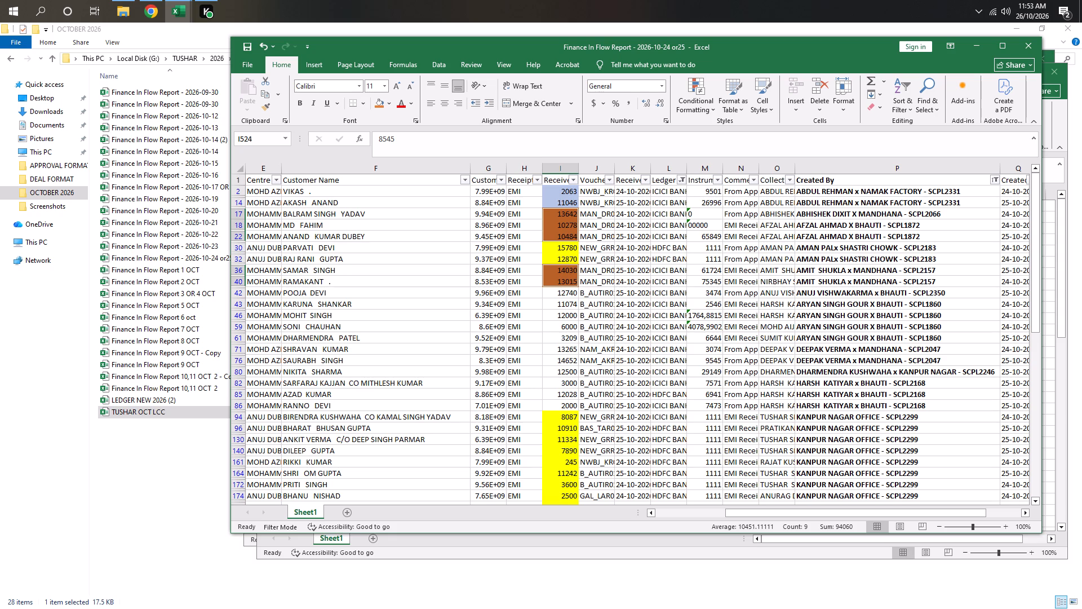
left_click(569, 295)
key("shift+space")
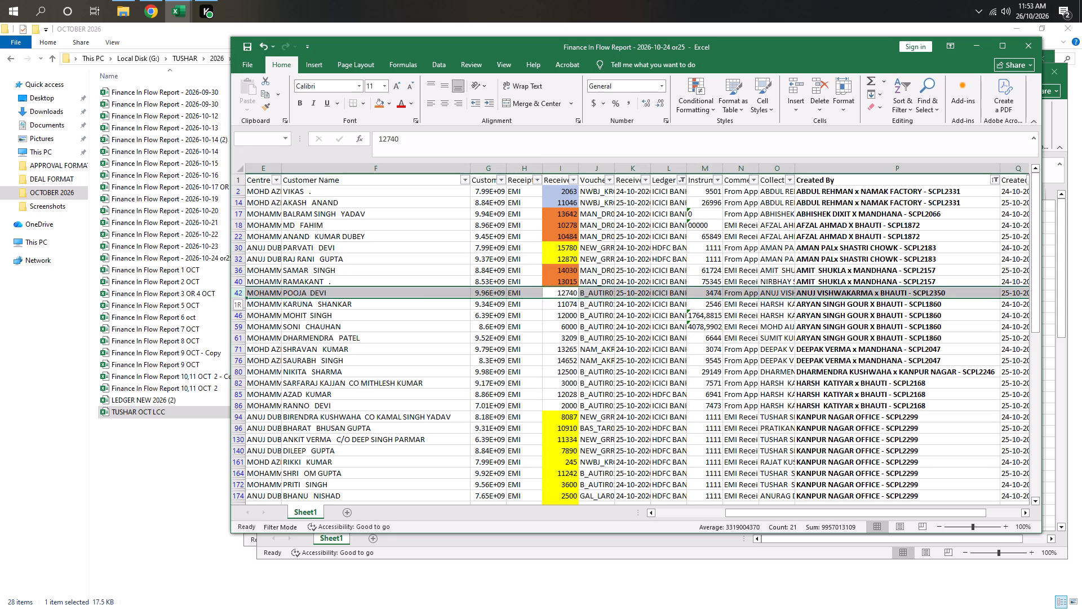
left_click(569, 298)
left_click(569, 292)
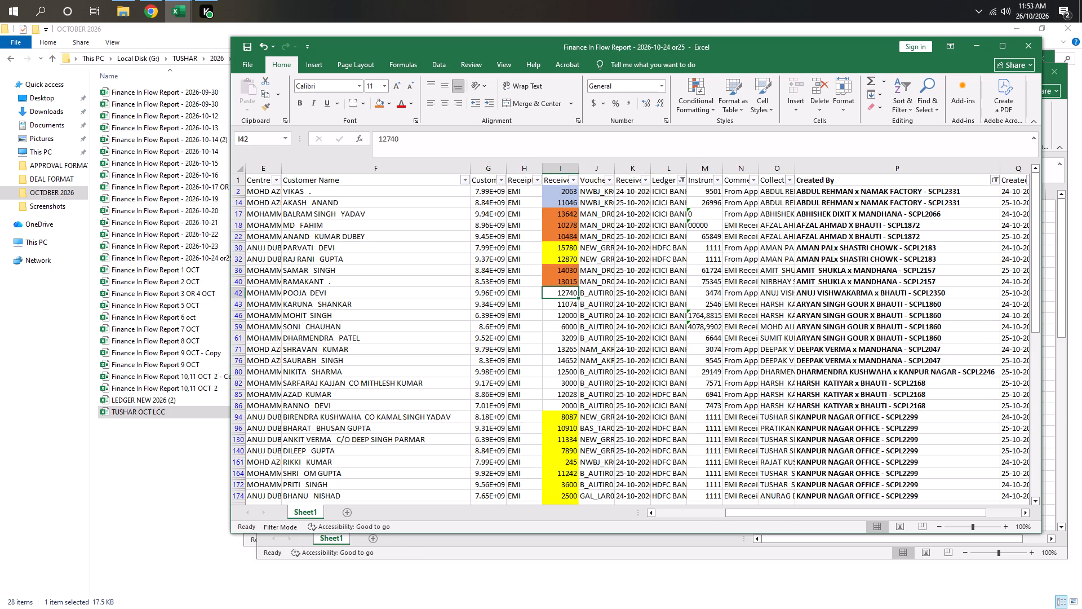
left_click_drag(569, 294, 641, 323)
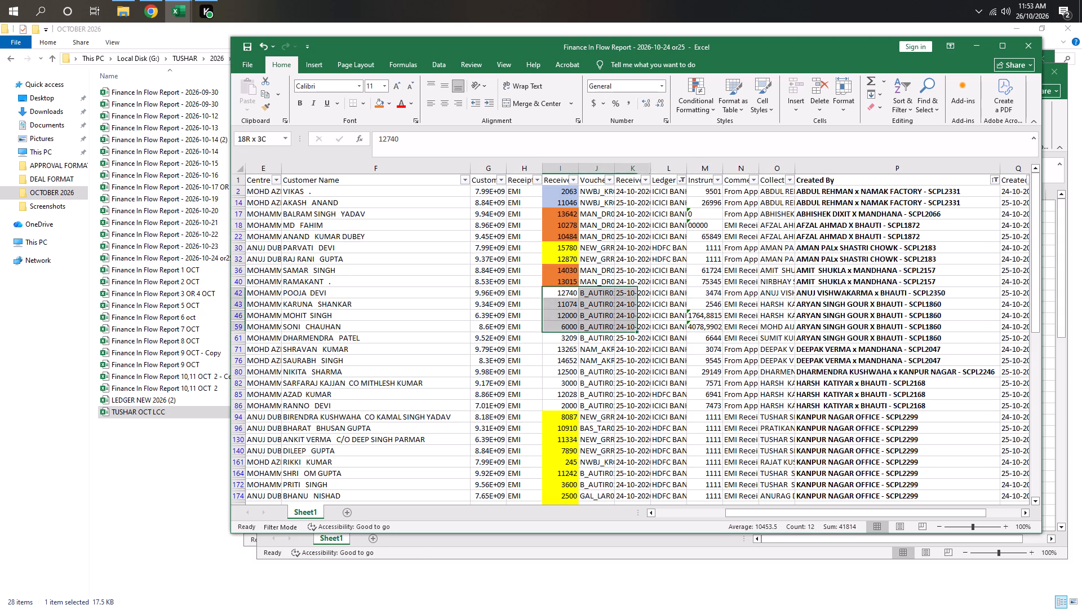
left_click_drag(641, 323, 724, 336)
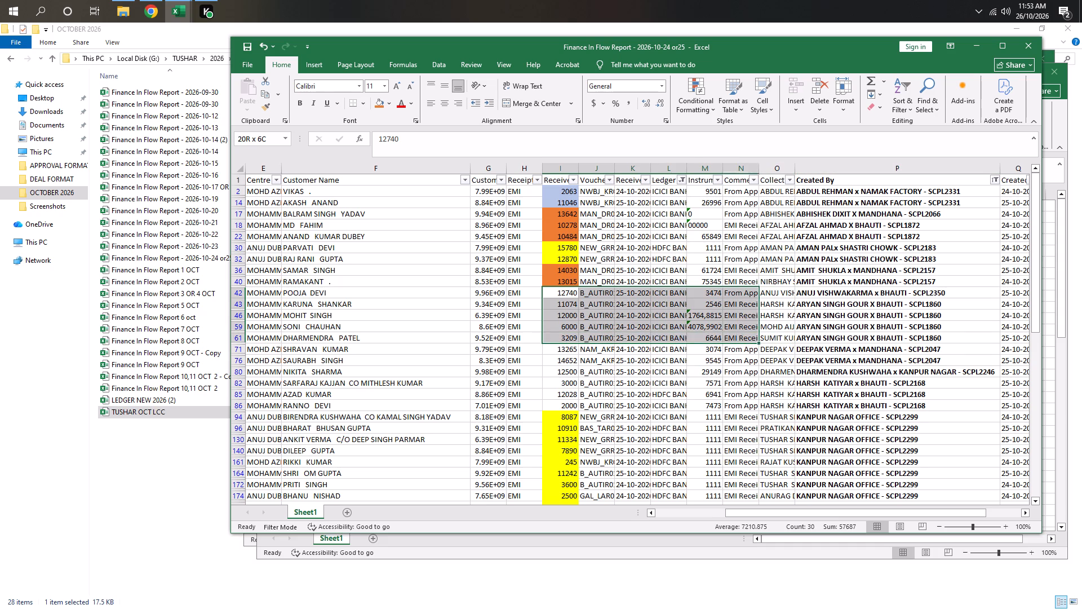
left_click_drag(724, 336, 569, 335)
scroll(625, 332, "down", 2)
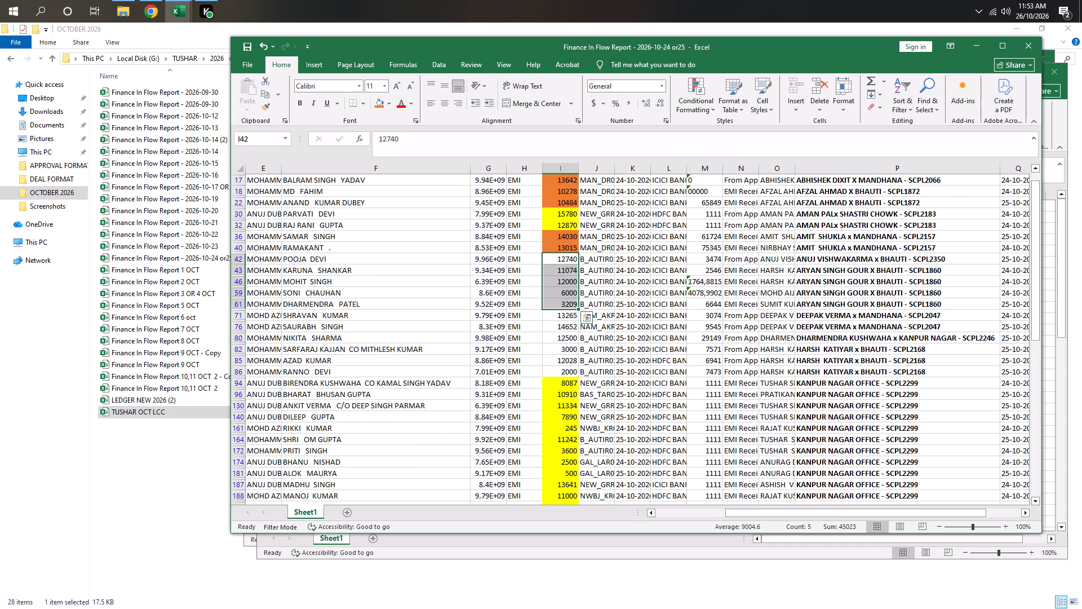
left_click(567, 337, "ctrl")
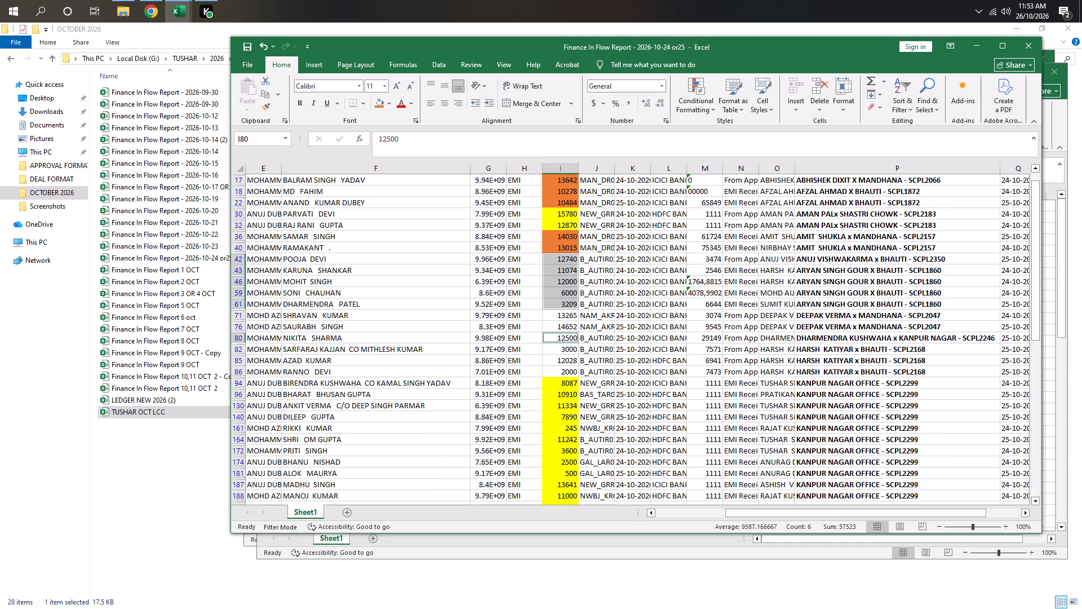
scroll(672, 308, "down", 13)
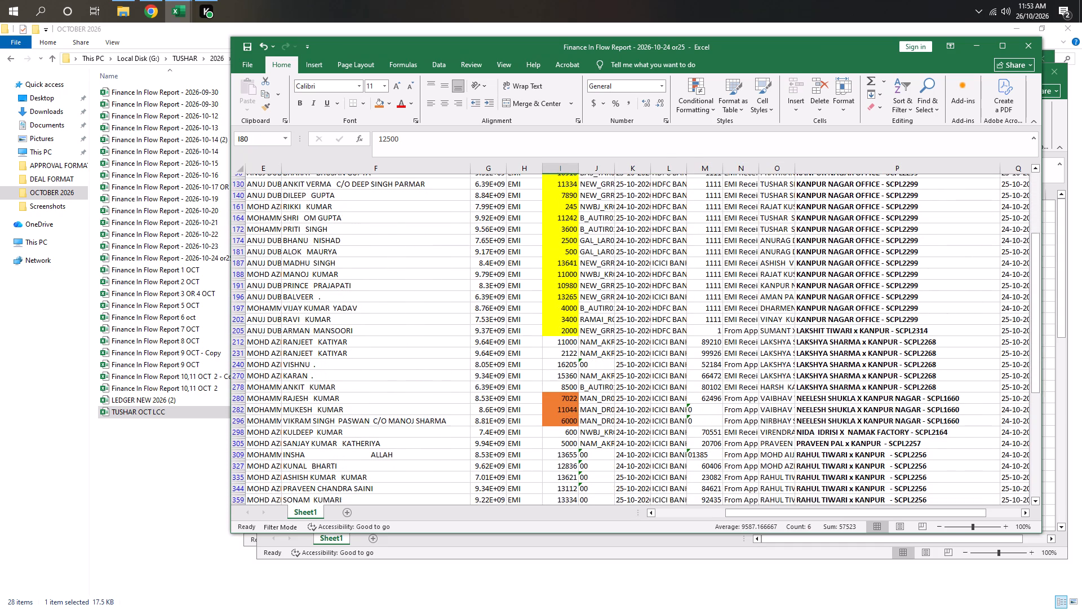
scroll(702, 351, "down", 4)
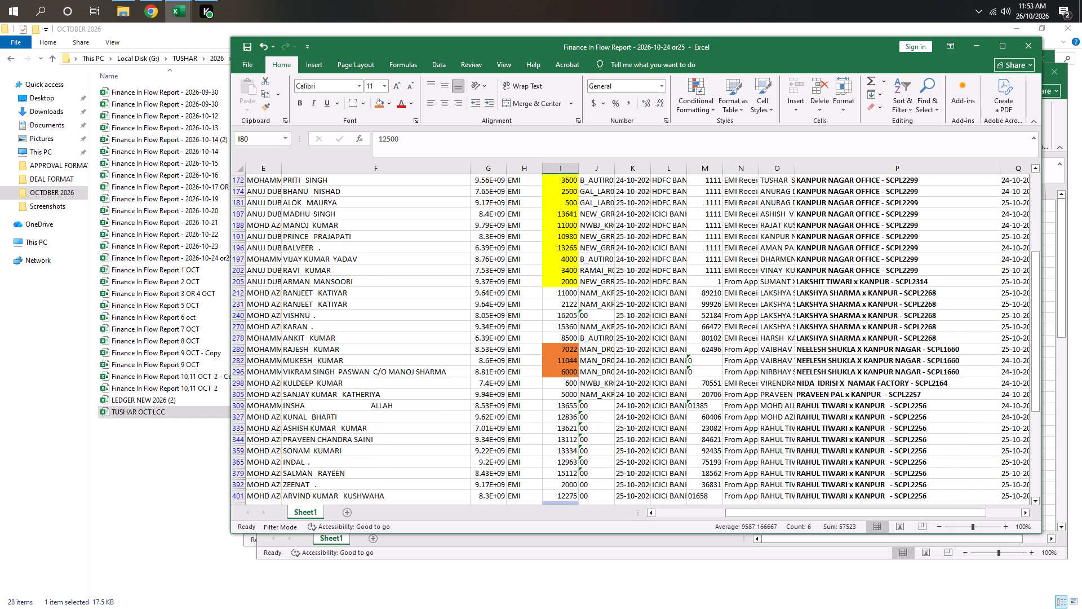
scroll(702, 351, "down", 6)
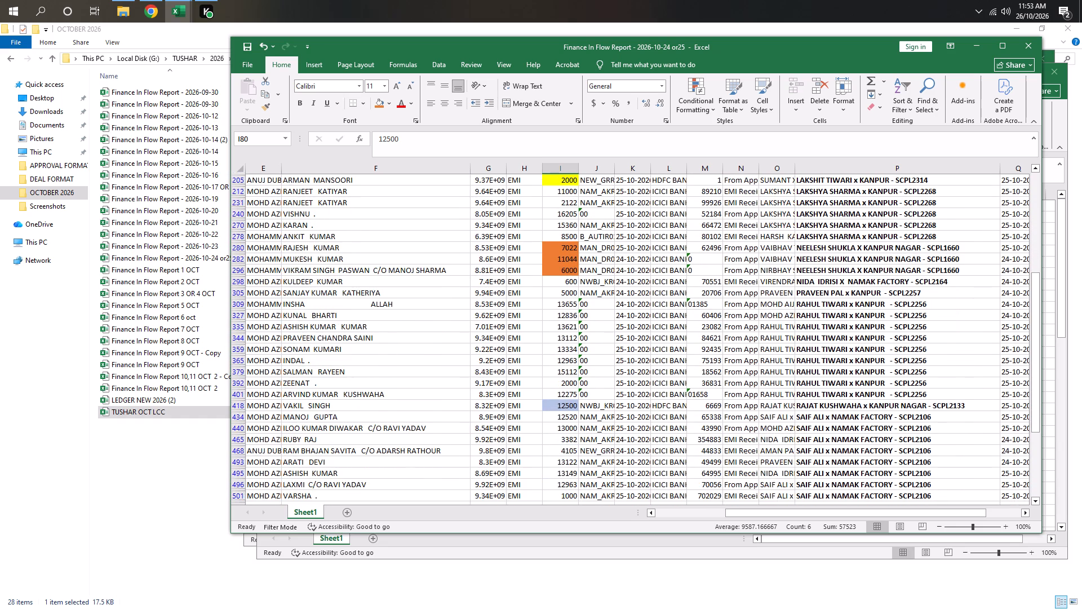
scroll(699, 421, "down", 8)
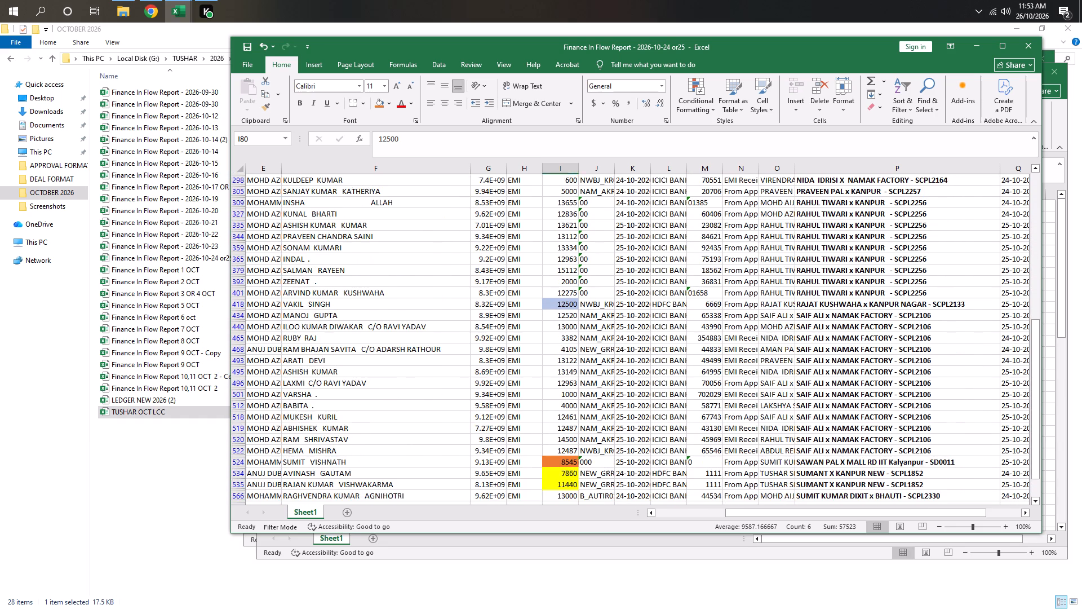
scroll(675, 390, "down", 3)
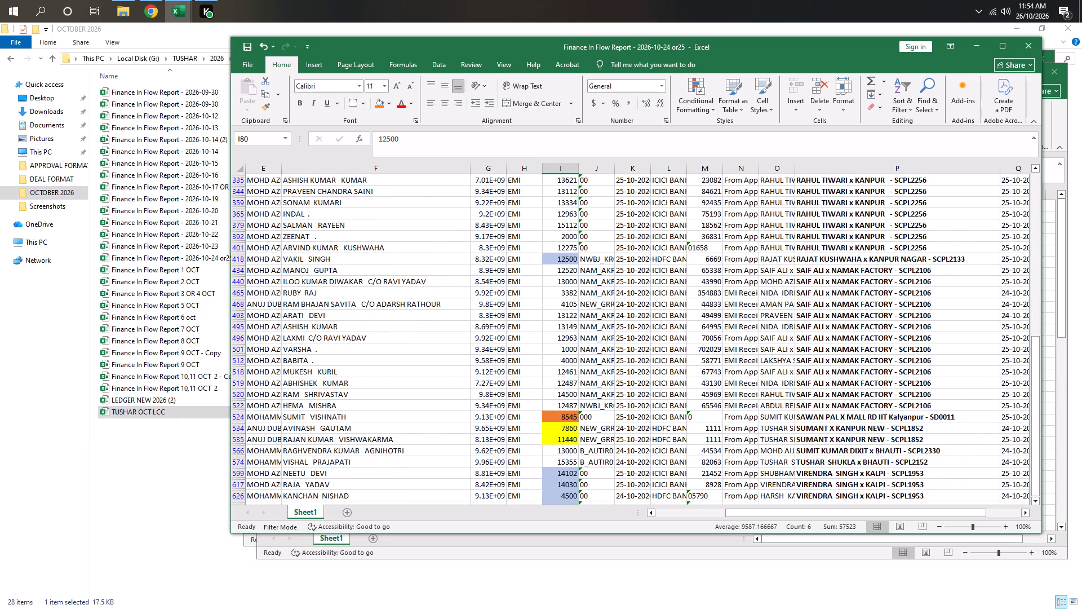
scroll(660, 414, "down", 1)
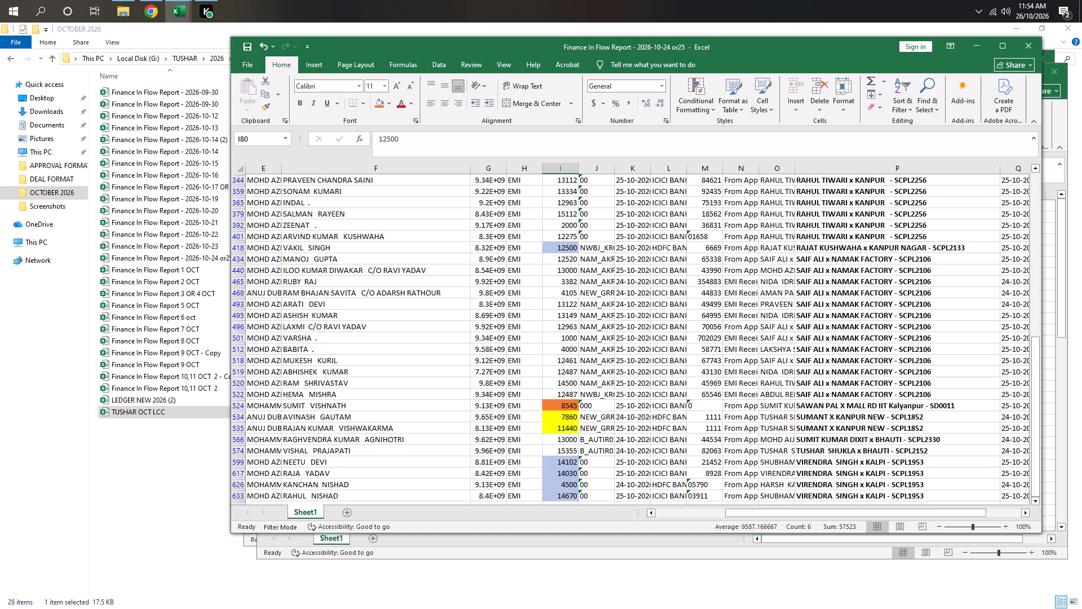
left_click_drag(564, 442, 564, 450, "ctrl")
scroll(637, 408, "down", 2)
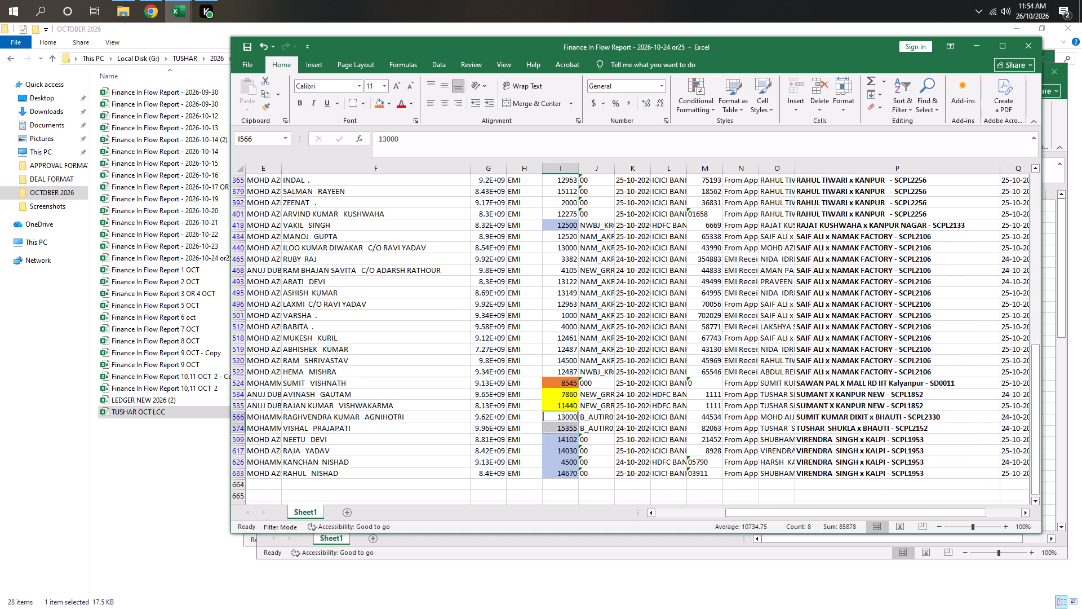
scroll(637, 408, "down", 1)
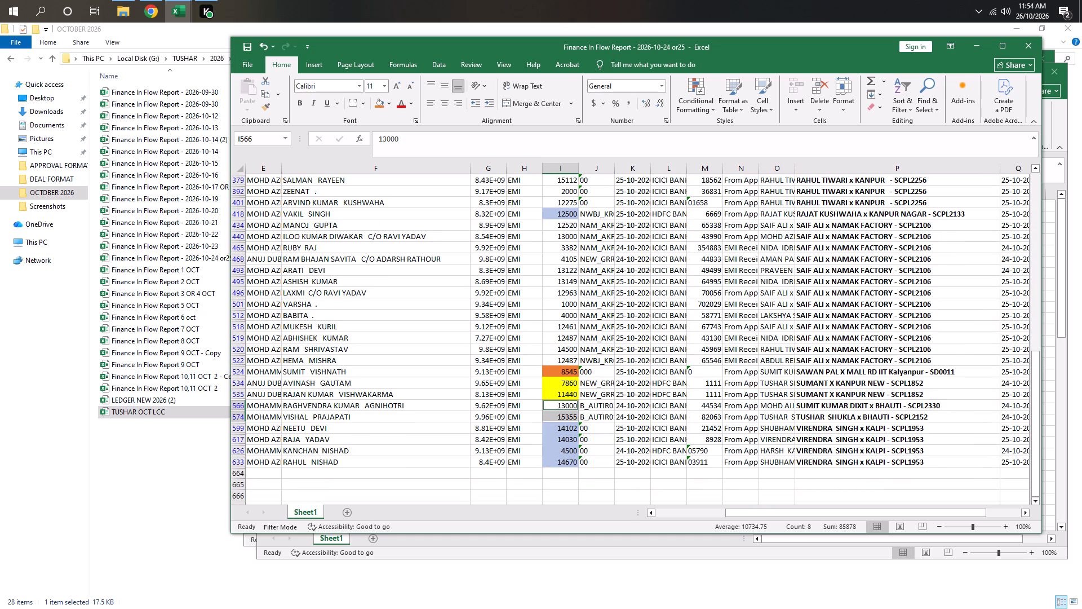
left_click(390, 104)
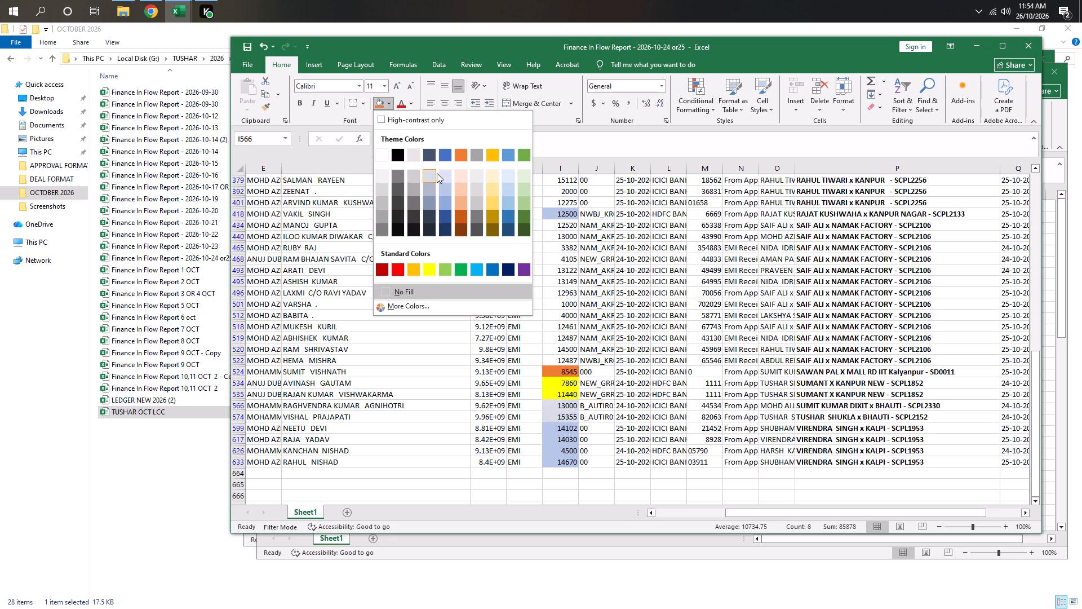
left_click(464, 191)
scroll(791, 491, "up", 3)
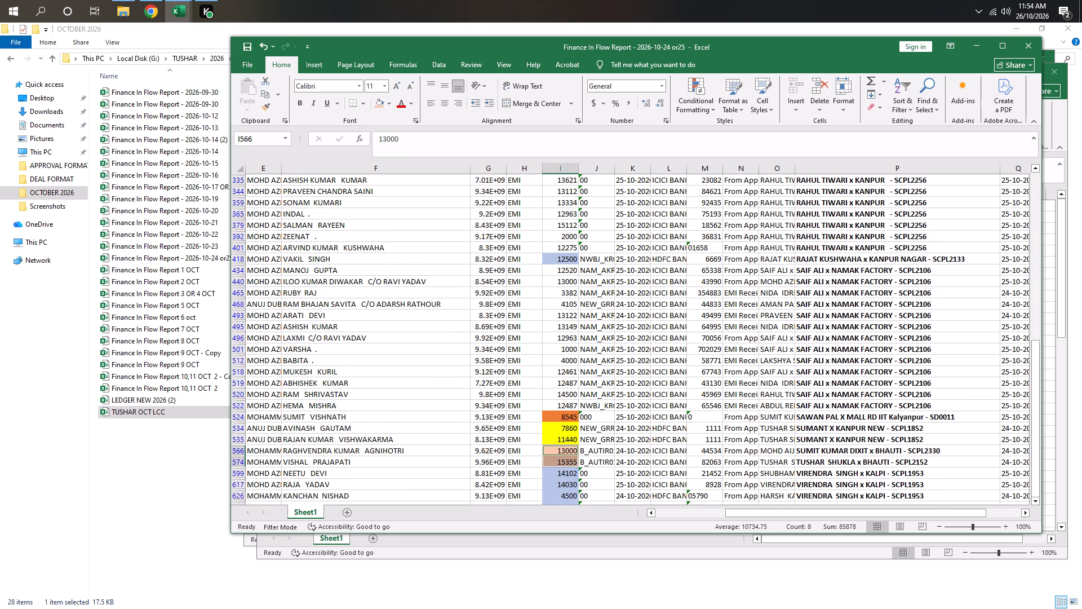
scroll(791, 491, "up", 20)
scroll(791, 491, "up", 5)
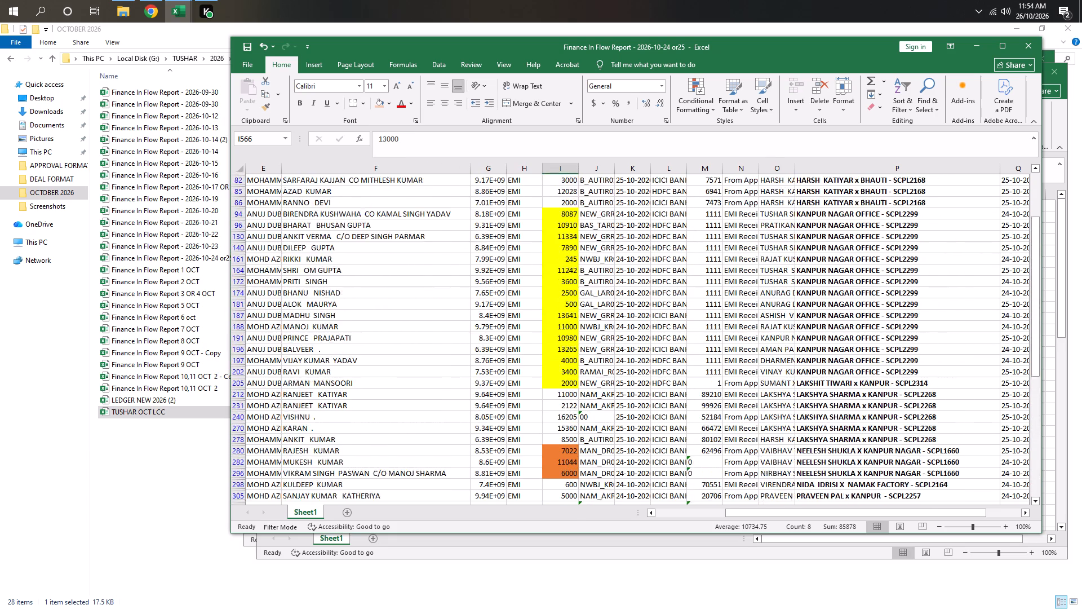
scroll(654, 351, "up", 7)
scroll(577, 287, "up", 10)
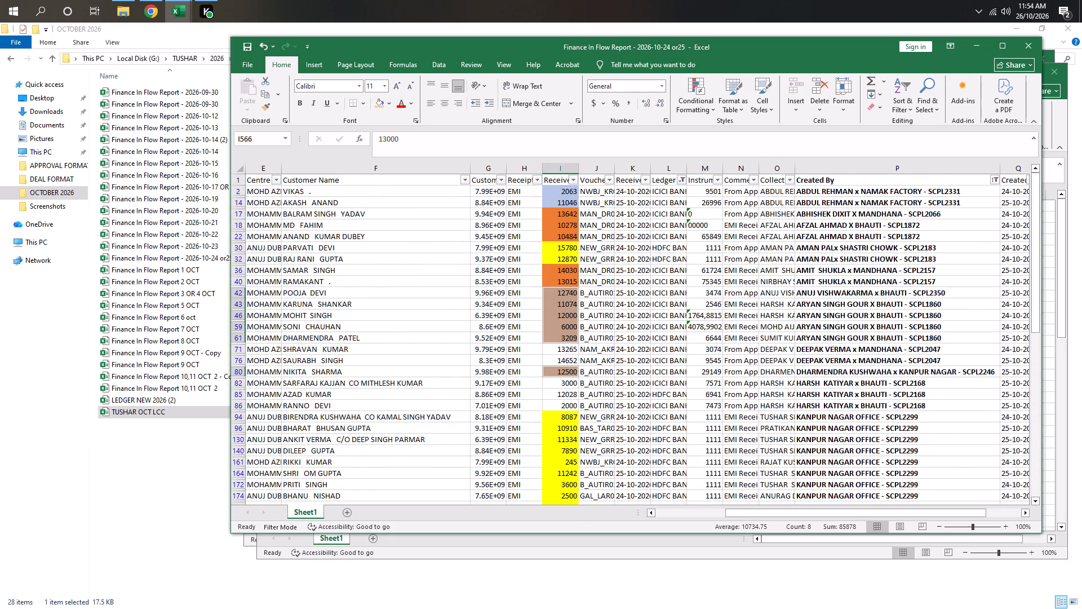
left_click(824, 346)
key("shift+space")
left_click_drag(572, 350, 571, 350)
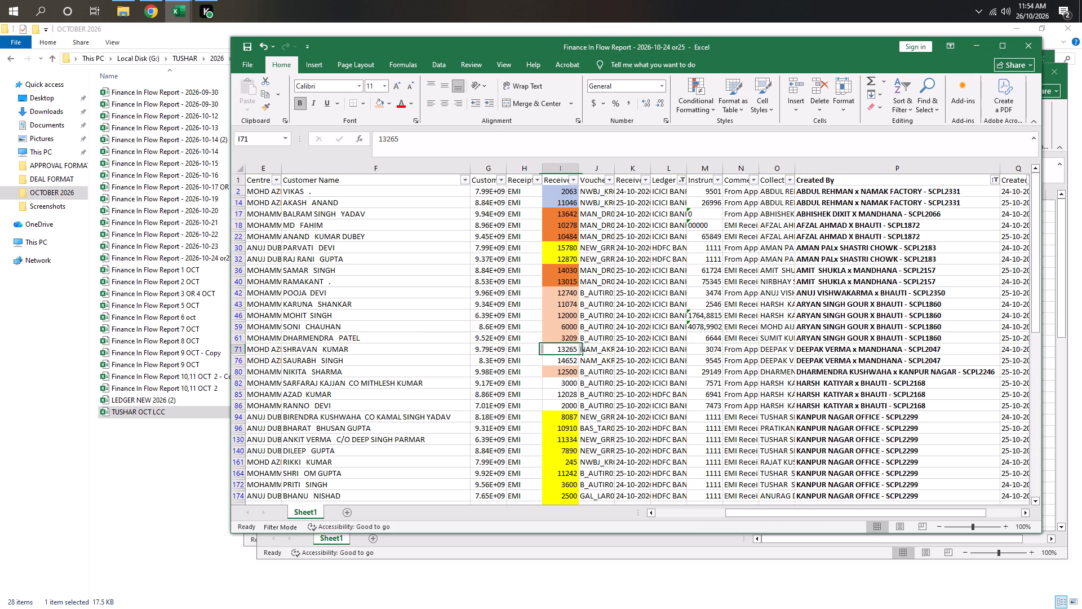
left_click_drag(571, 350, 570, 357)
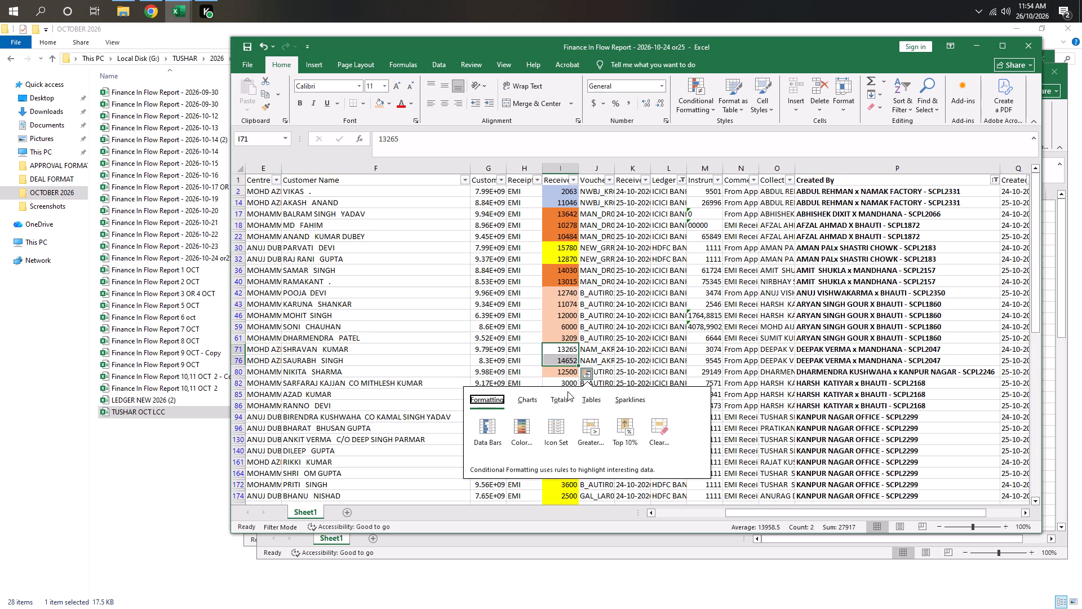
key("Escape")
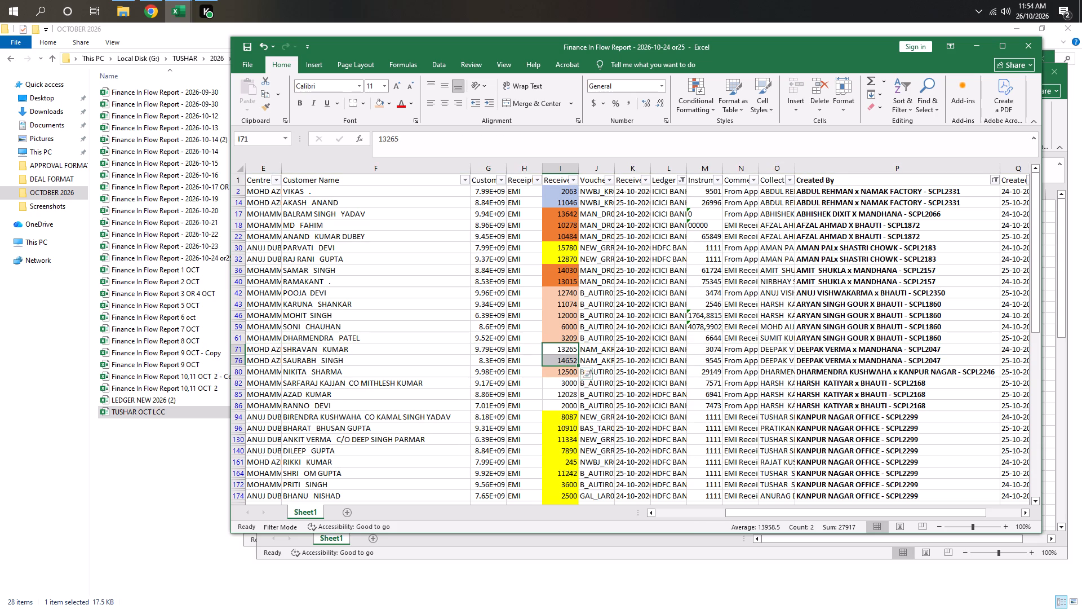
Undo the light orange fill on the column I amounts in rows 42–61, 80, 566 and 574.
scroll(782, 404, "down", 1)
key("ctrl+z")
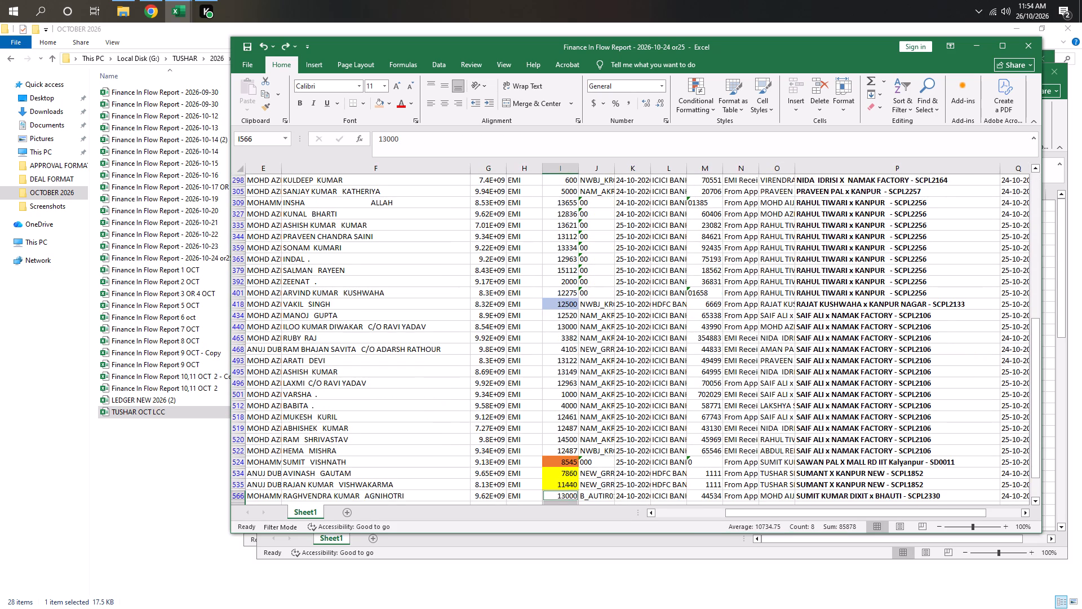
Extend the column I selection of rows 42–61, 80, 566 and 574 with rows 82, 85 and 86 to check the sum.
scroll(629, 394, "down", 6)
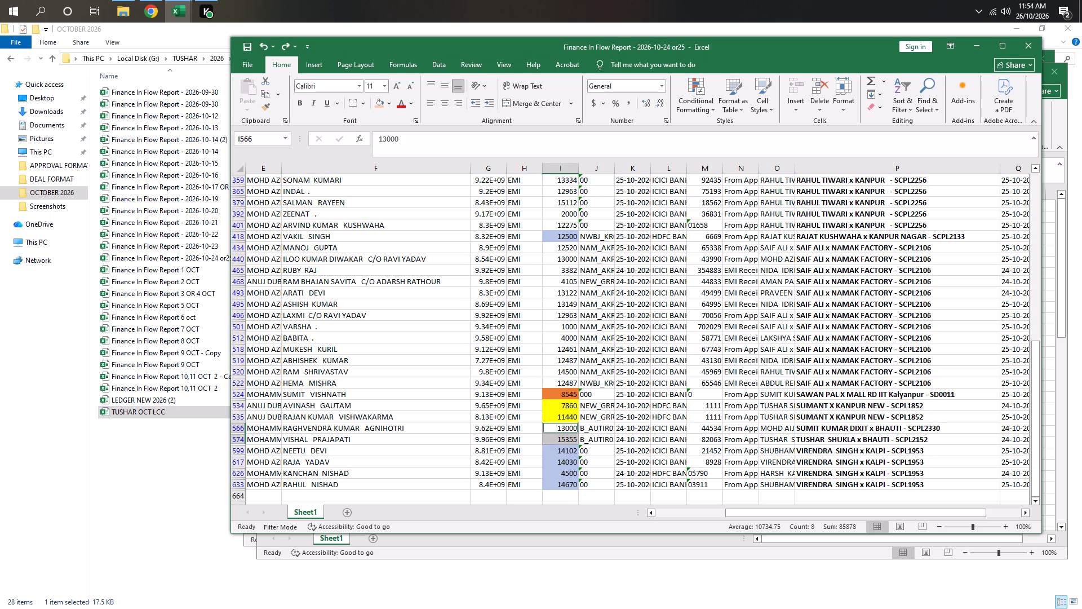
scroll(657, 427, "up", 5)
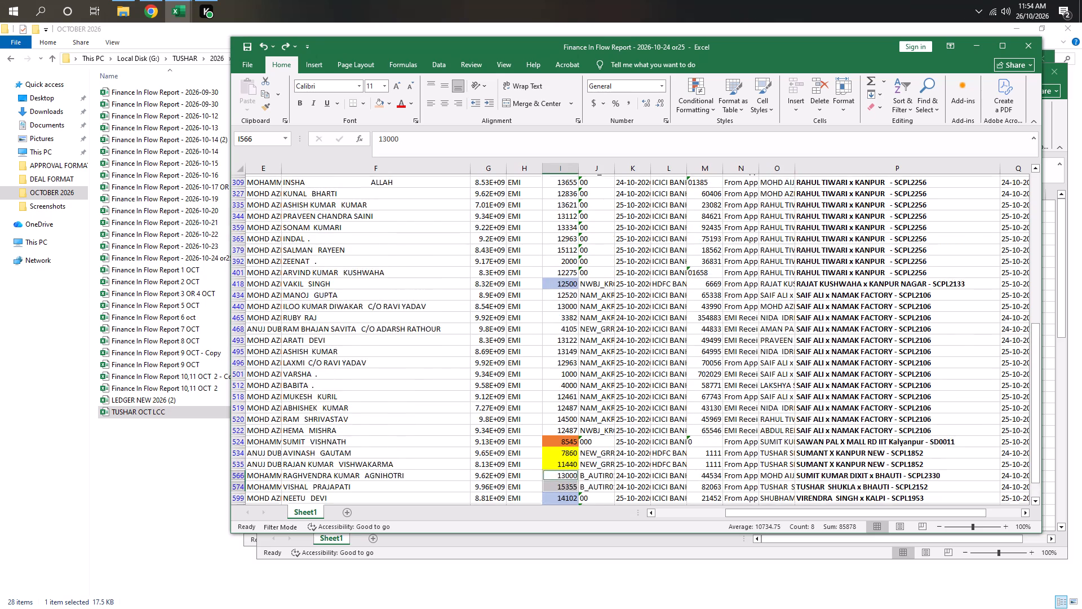
scroll(657, 427, "up", 9)
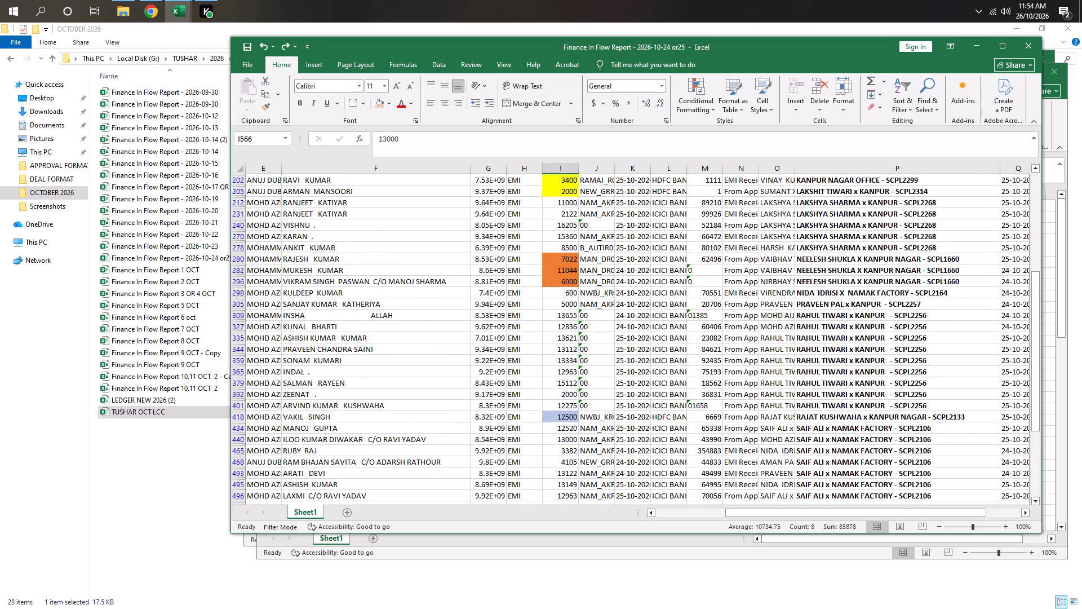
scroll(750, 370, "up", 8)
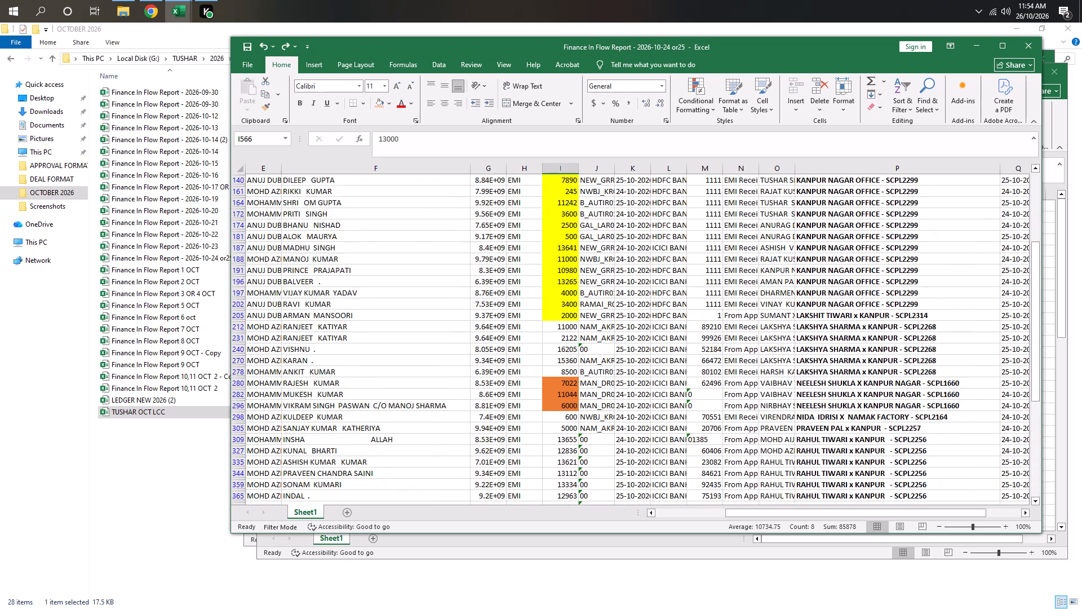
scroll(750, 370, "up", 10)
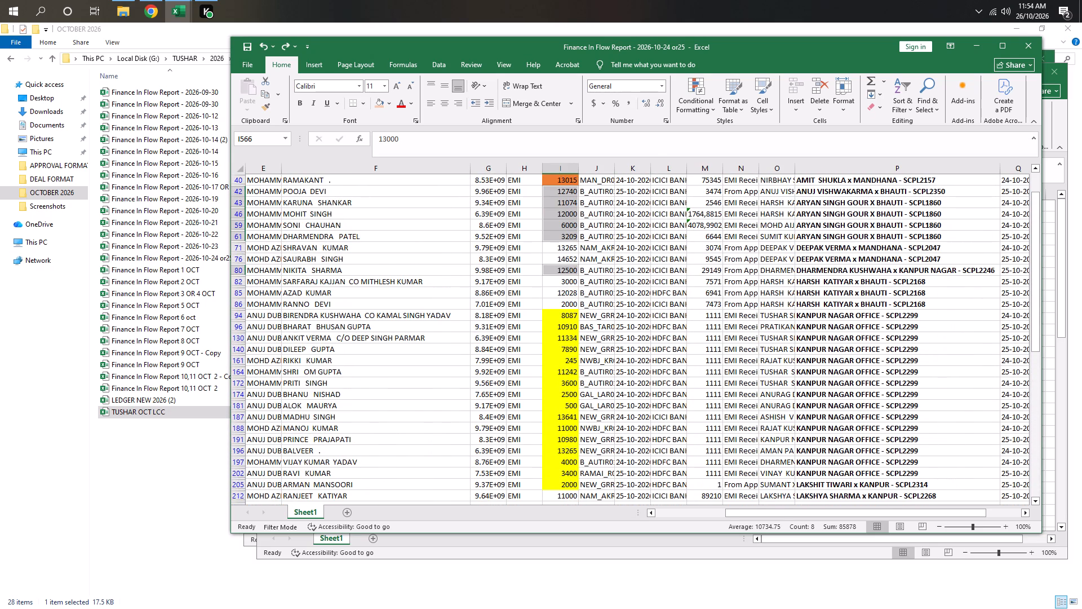
left_click_drag(566, 280, 566, 299, "ctrl")
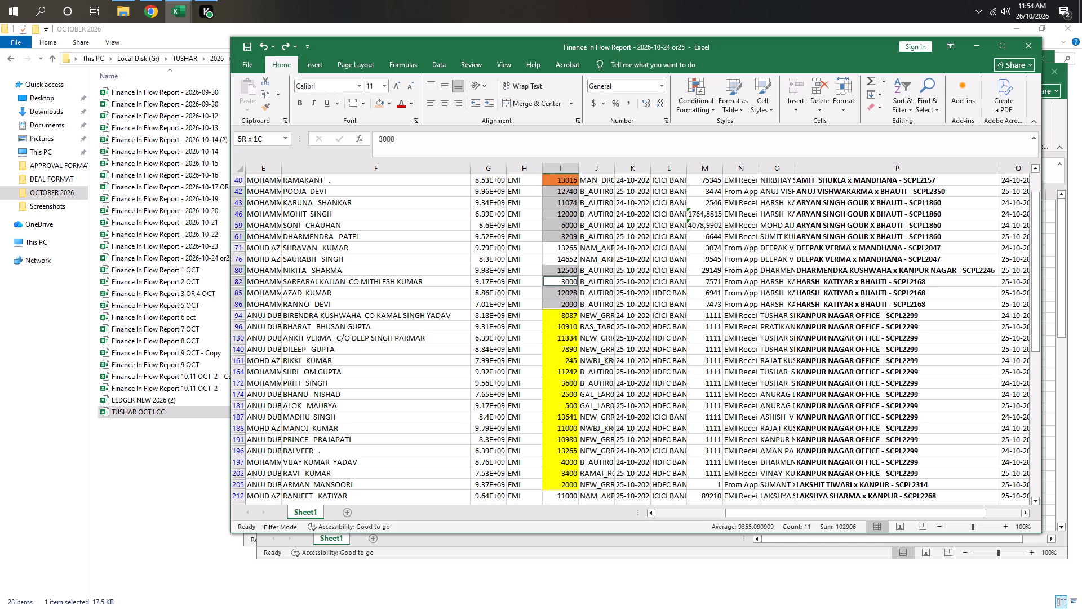
left_click_drag(566, 299, 566, 307, "ctrl")
Switch to Chrome and its open SCPL loan finance page.
left_click(145, 6)
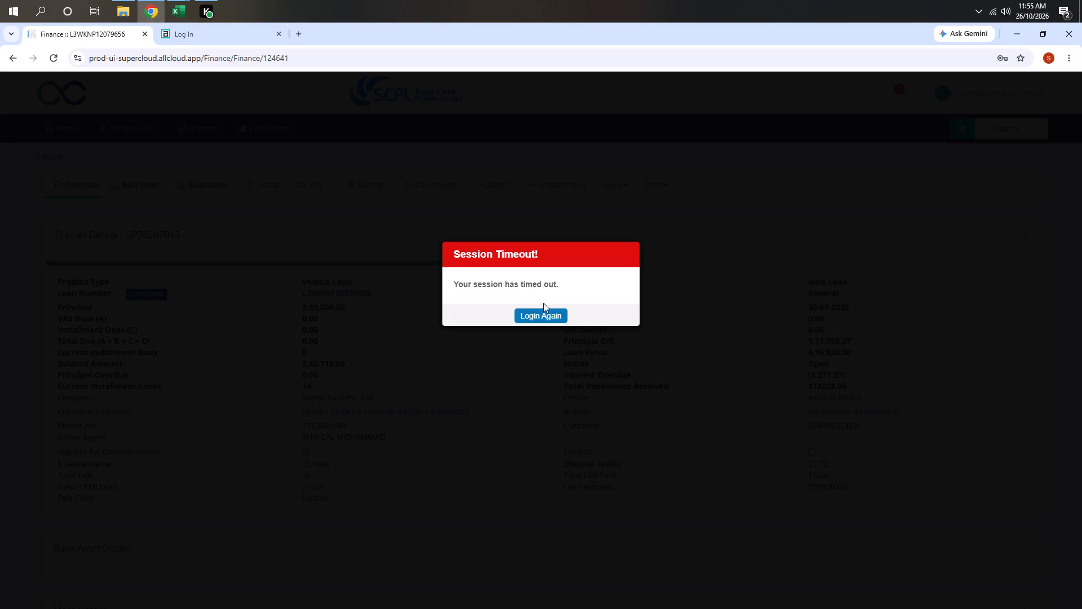
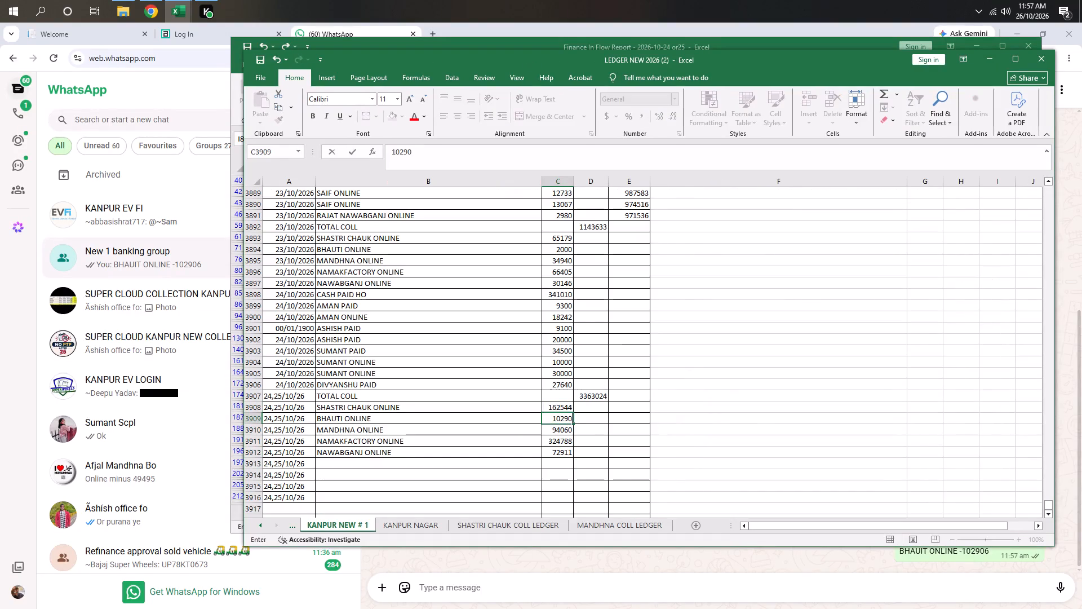
Complete the BHAUTI ONLINE amount for 24,25/10/26 in the ledger as 102906.
type("6")
key("Up")
Select the five 24,25/10/26 branch online amounts, SHASTRI CHAUK through NAWABGANJ, to check their sum.
key("shift+Down")
key("shift+Down")
key("shift+Down")
key("shift+Down")
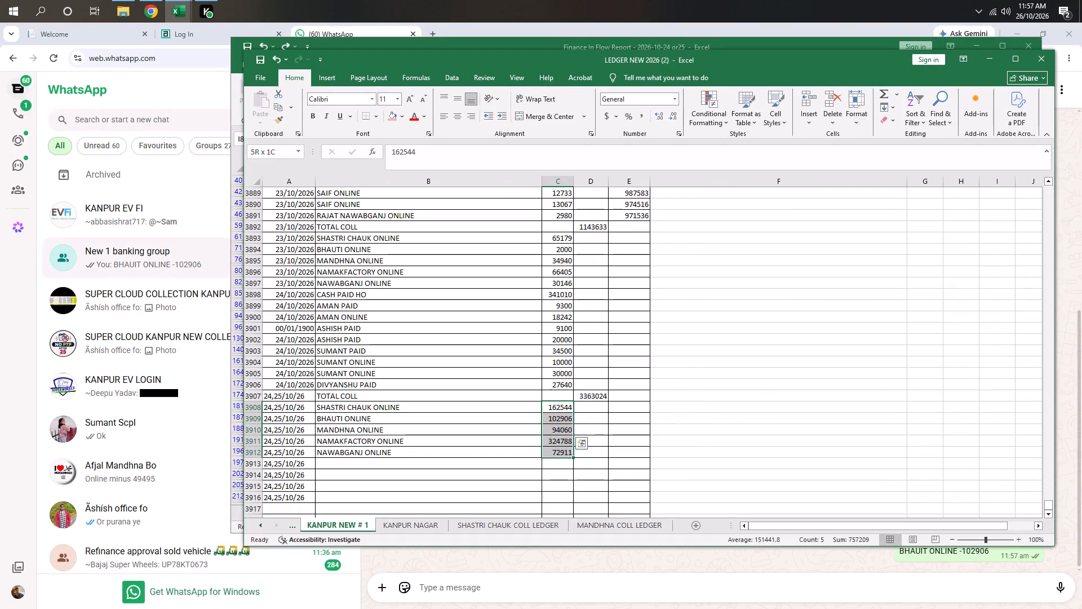
Switch to the Finance In Flow Report workbook and select all of column I to check the filtered amounts' total.
key("alt+Tab")
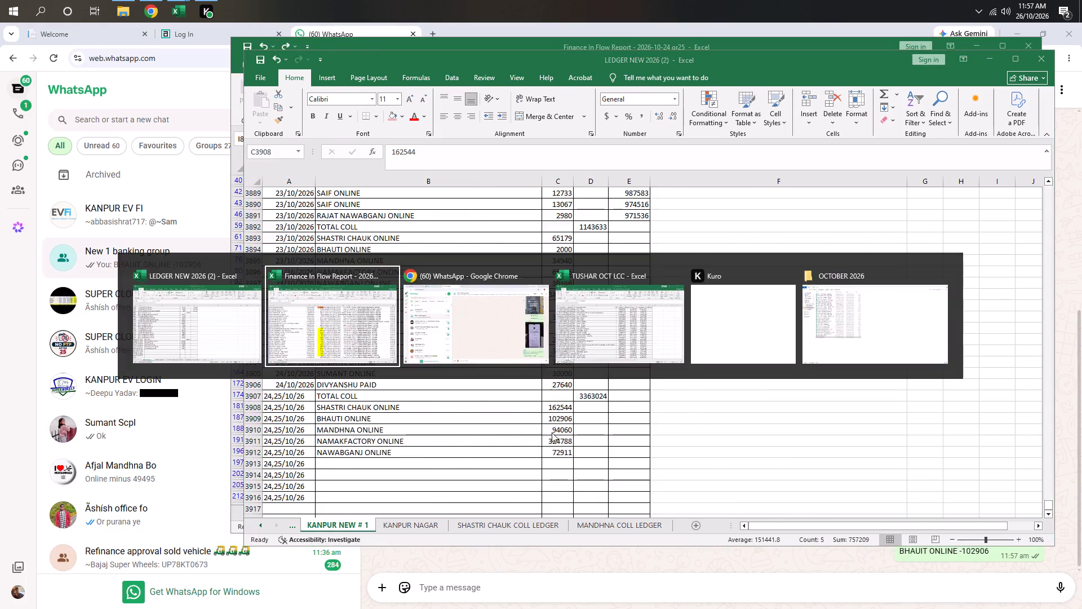
scroll(550, 174, "up", 4)
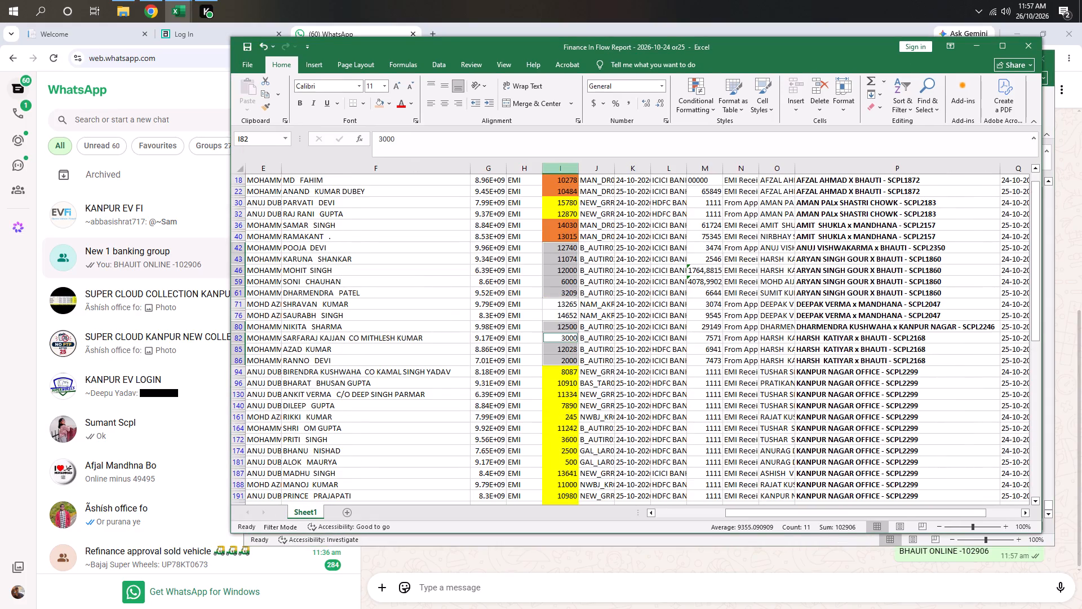
left_click(562, 166)
Return to the LEDGER NEW 2026 (2) workbook and select the NAWABGANJ ONLINE description cell in the 24,25/10/26 entries.
key("alt+Tab")
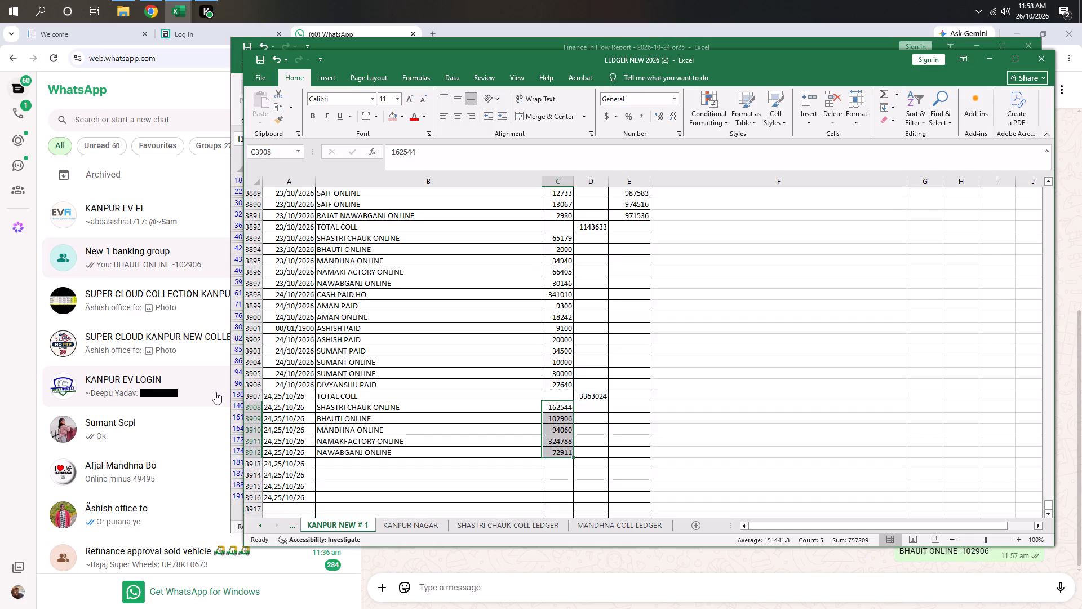
left_click(405, 452)
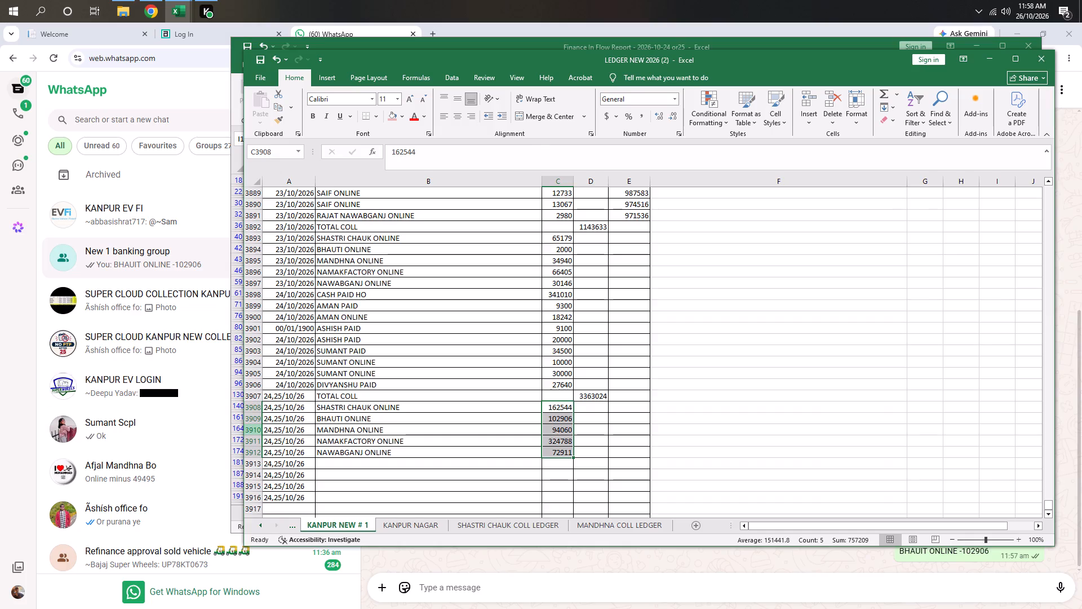
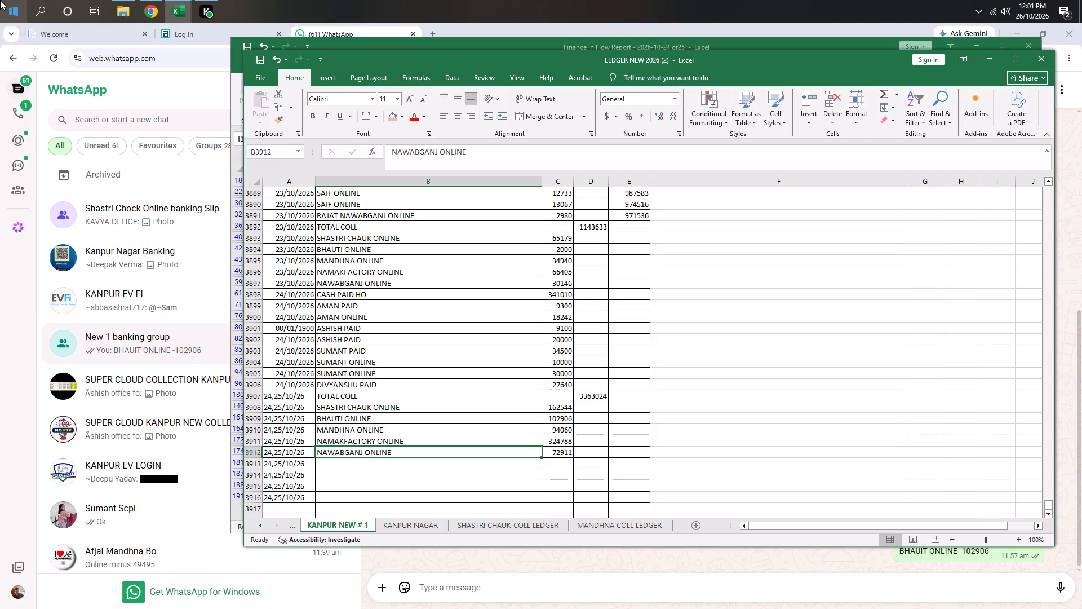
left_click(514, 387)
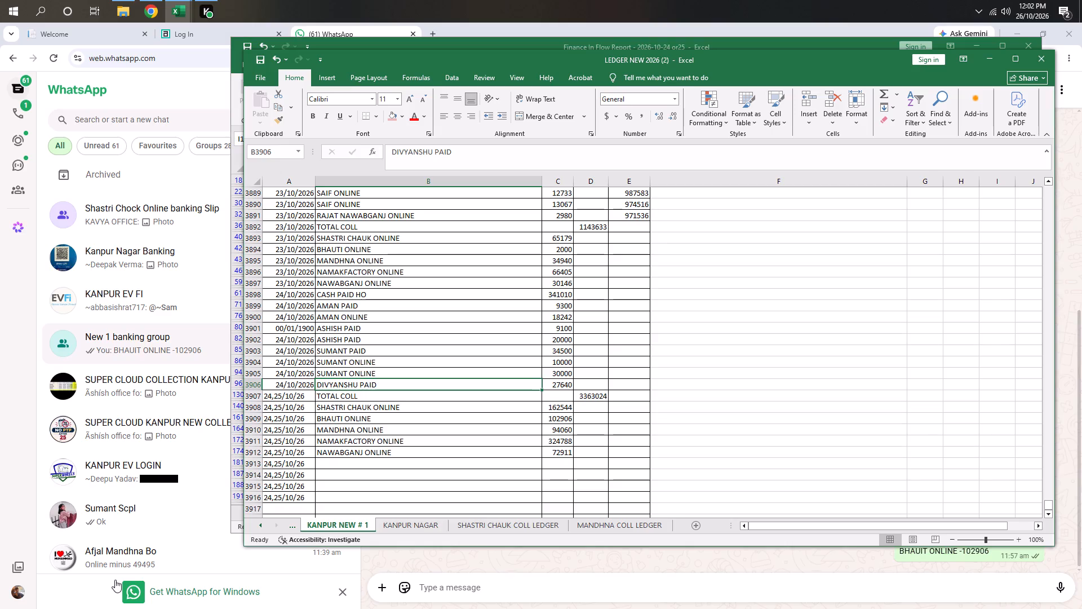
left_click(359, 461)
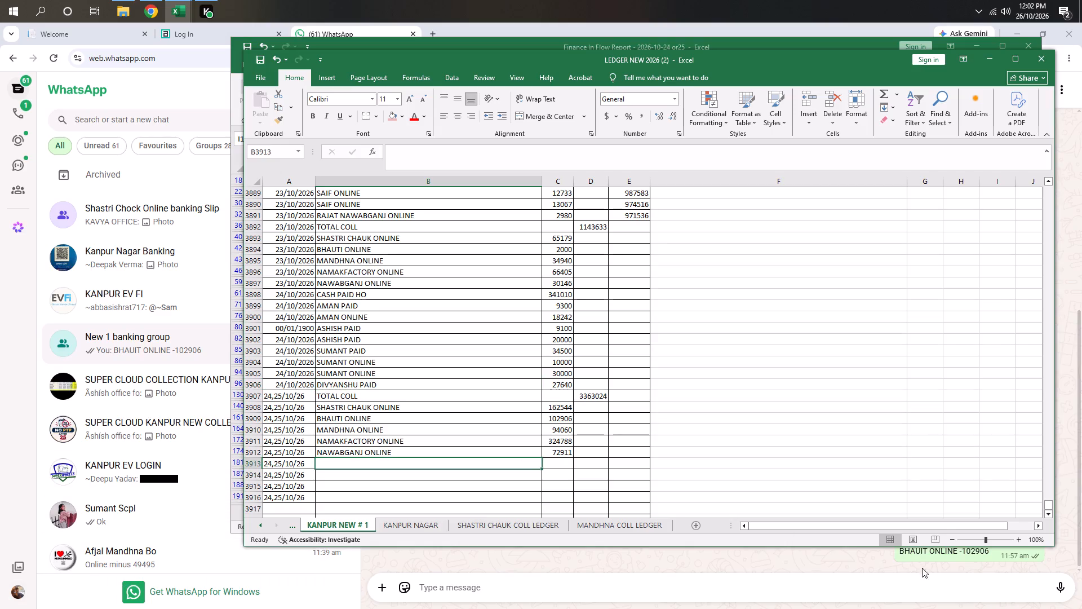
Switch to the Finance In Flow Report workbook, clear all its active filters and go to the Created By header.
key("Tab")
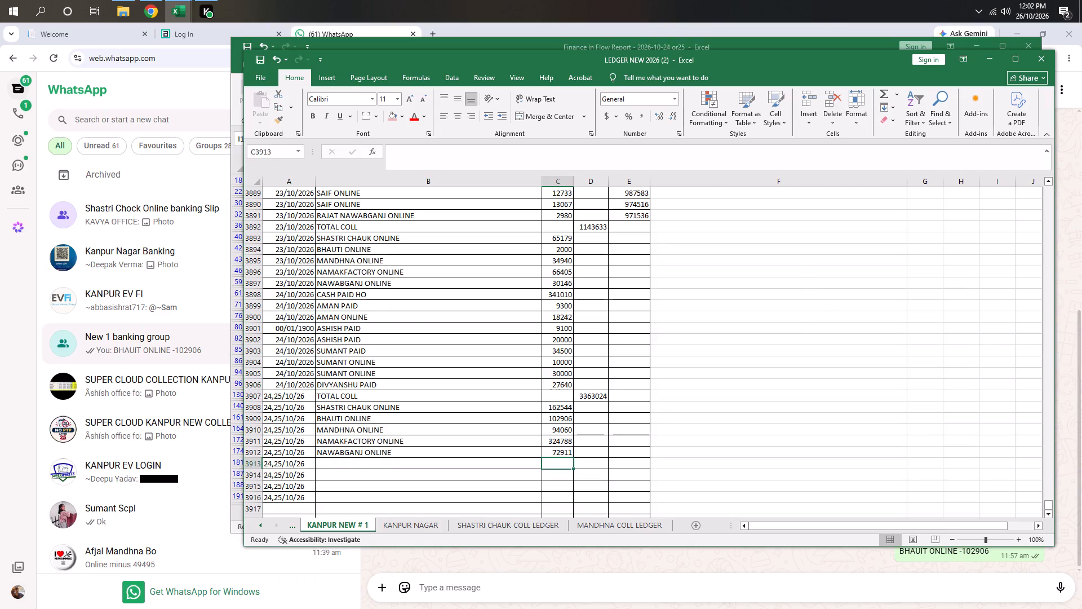
key("alt+Tab")
left_click(742, 289)
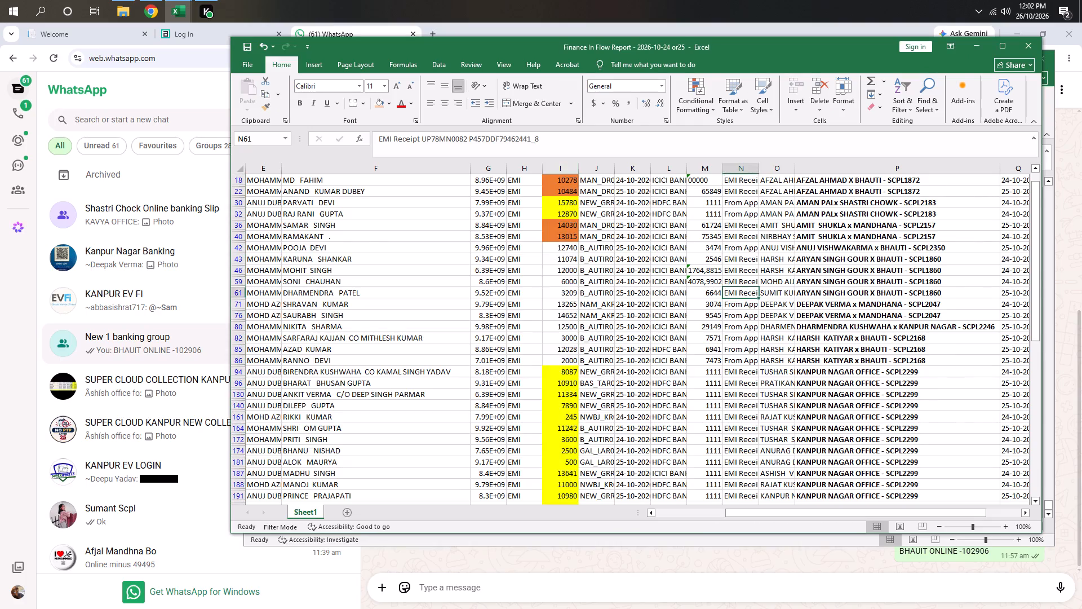
key("ctrl+a")
key("alt+d")
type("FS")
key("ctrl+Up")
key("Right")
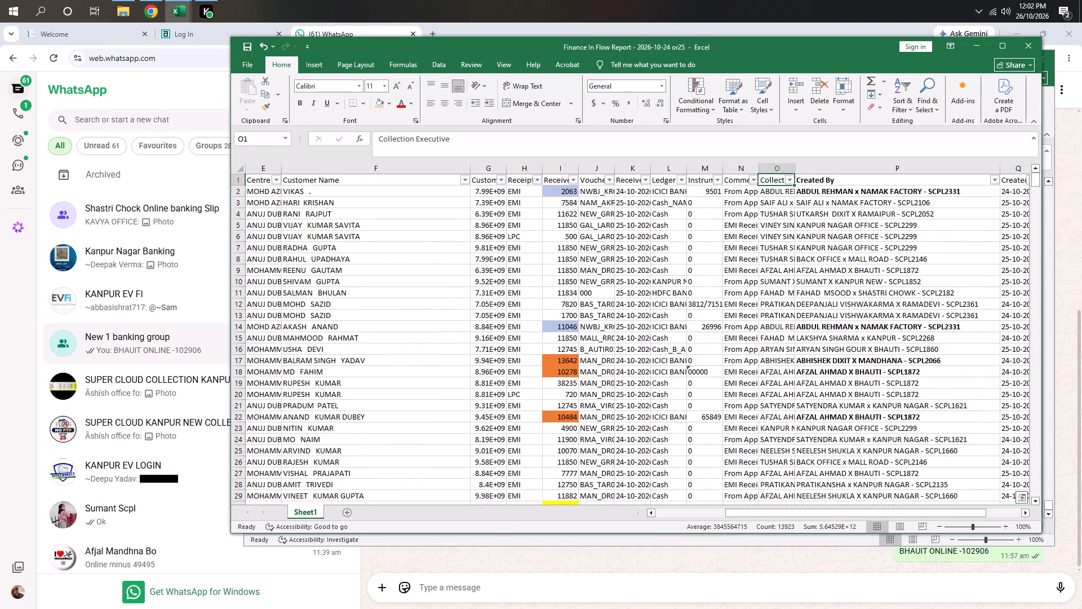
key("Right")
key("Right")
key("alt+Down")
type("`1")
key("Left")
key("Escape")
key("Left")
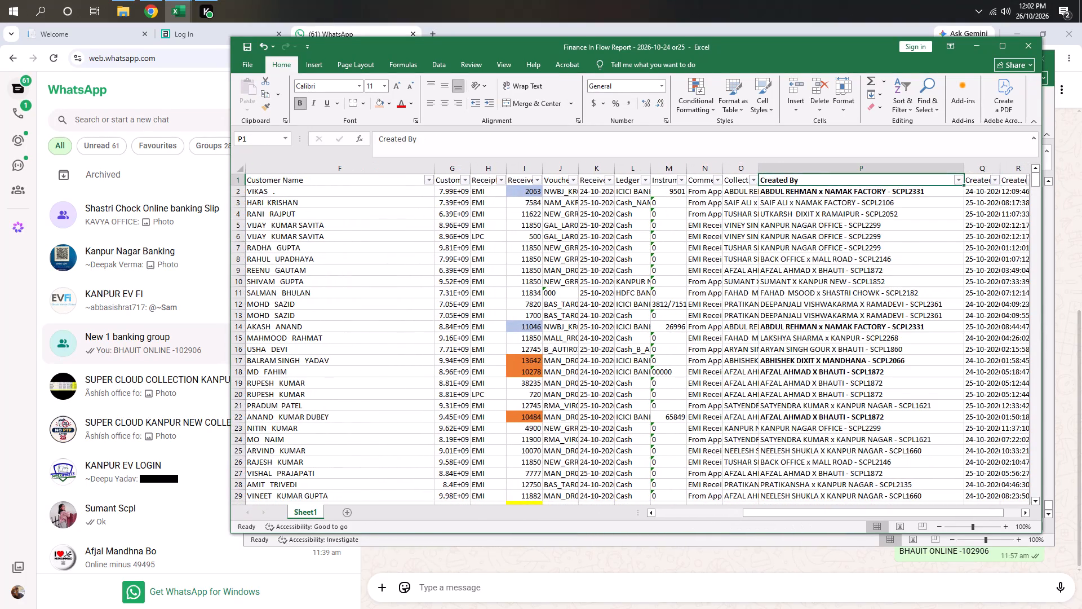
Filter the Created By column by searching for LAKS and keeping only the LAKSHIT entry for KANPUR.
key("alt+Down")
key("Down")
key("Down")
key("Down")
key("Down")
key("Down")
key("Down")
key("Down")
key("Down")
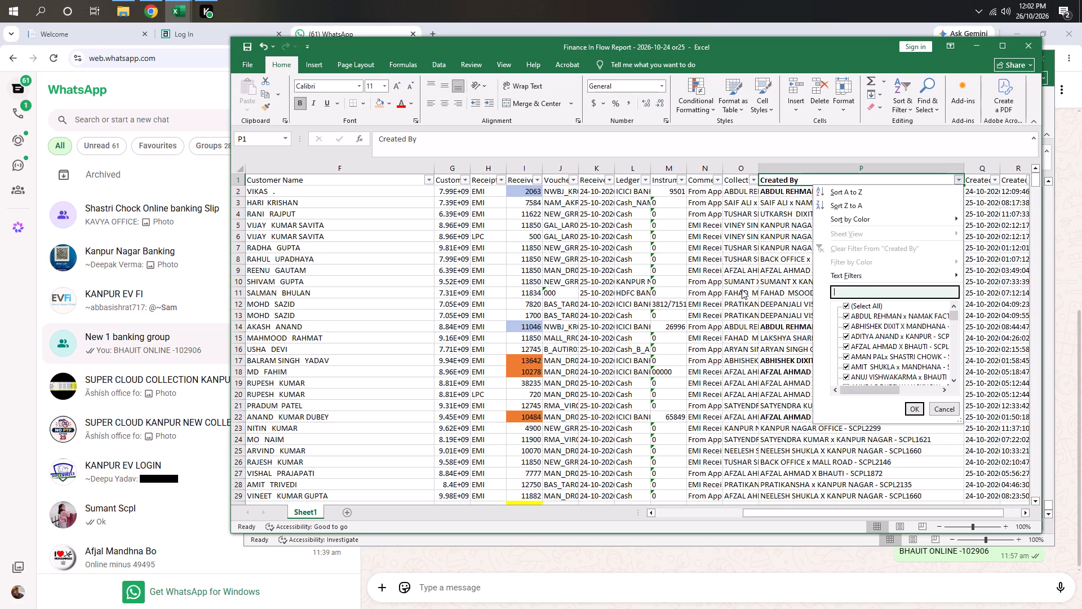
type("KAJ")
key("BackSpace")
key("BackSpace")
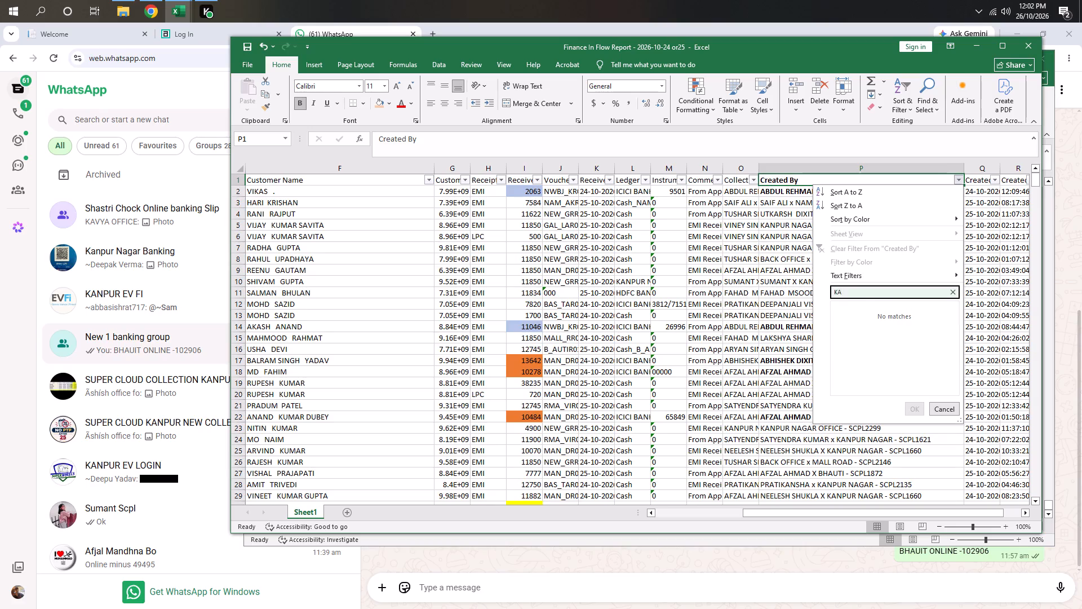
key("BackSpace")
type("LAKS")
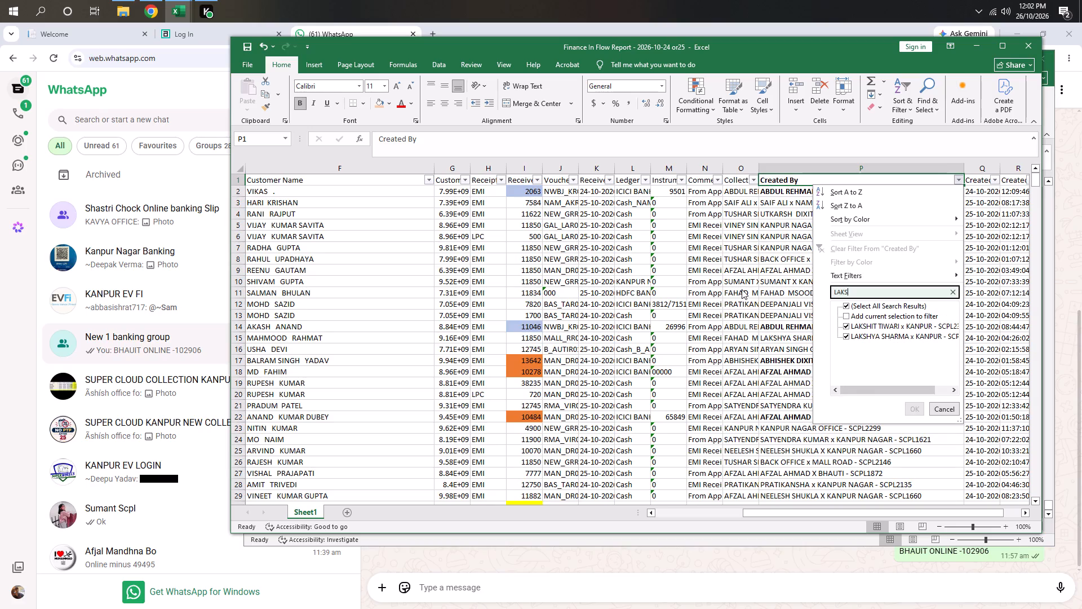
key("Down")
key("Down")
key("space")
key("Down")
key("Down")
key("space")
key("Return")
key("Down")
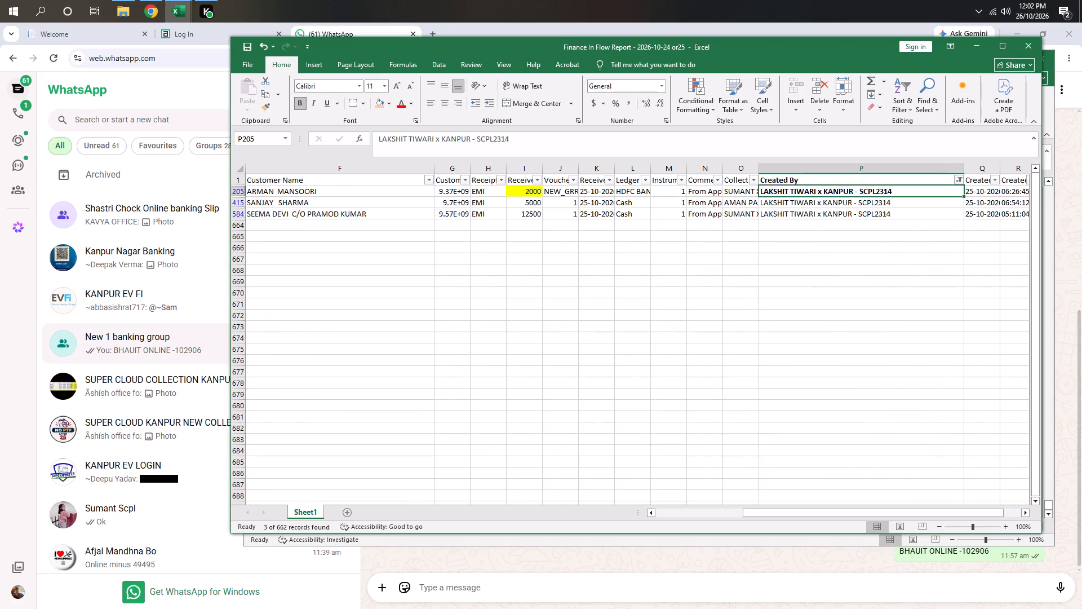
In the Finance In Flow Report workbook, examine the Received Amount values of the rows filtered by Created By.
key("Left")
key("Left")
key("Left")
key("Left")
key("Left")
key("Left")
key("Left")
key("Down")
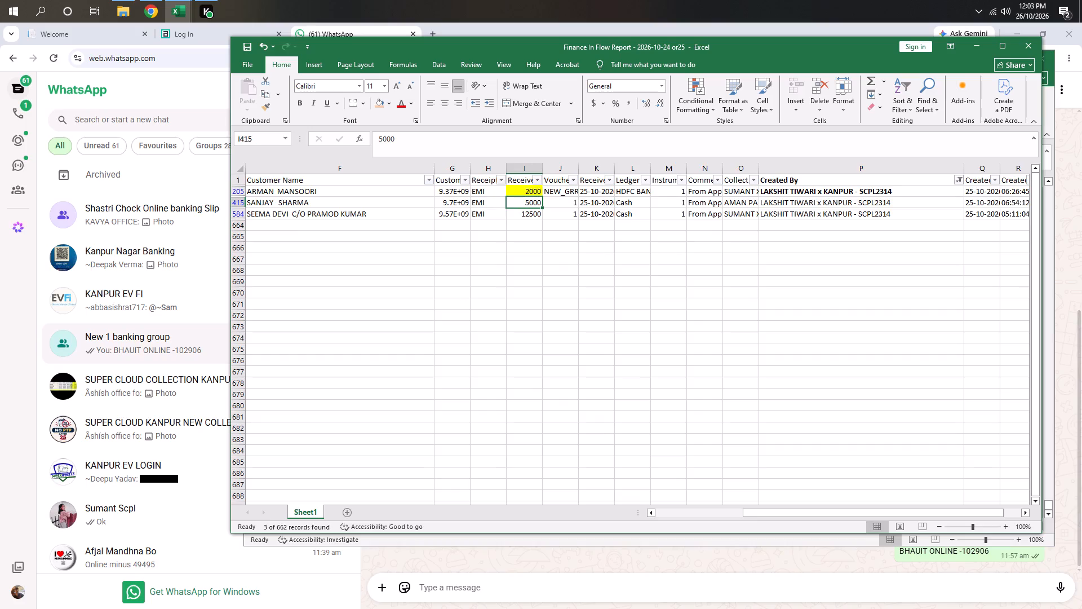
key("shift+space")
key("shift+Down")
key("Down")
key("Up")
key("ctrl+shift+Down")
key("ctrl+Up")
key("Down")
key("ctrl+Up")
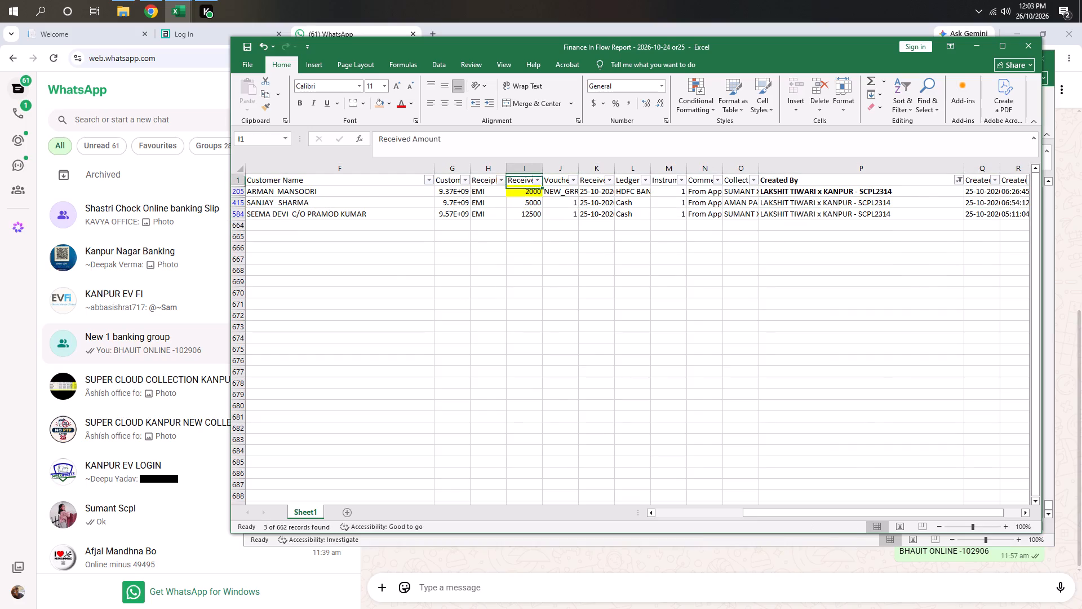
Clear the Created By filter from the Finance In Flow Report data to show all records.
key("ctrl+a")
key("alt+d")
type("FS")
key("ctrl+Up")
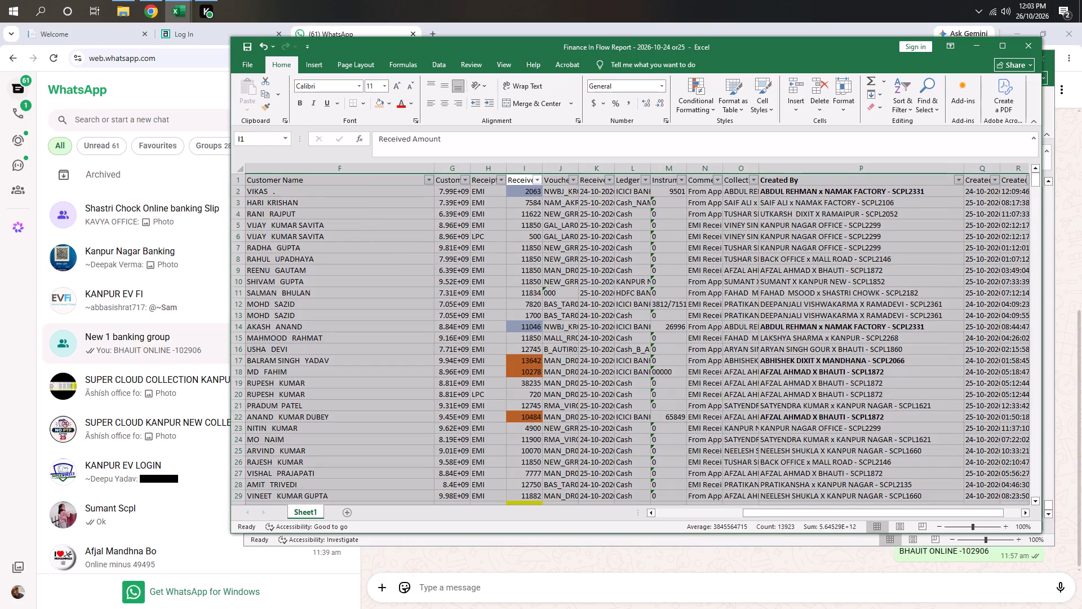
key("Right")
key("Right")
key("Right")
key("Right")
Switch to the LEDGER NEW 2026 (2) workbook and record CASH PAID HO of 294400 in the 24,25/10/26 row below NAWABGANJ ONLINE.
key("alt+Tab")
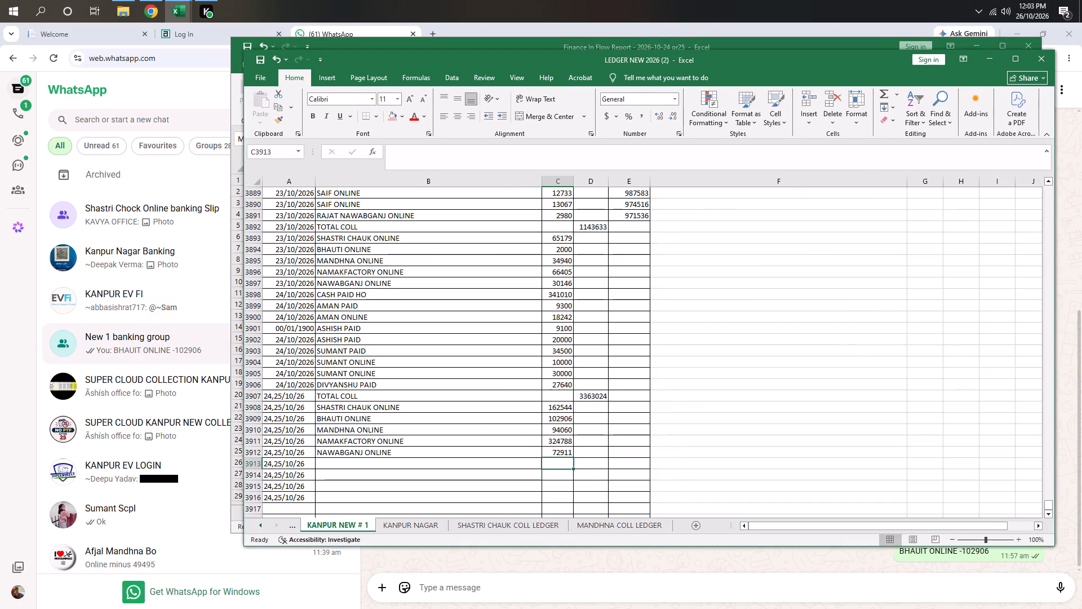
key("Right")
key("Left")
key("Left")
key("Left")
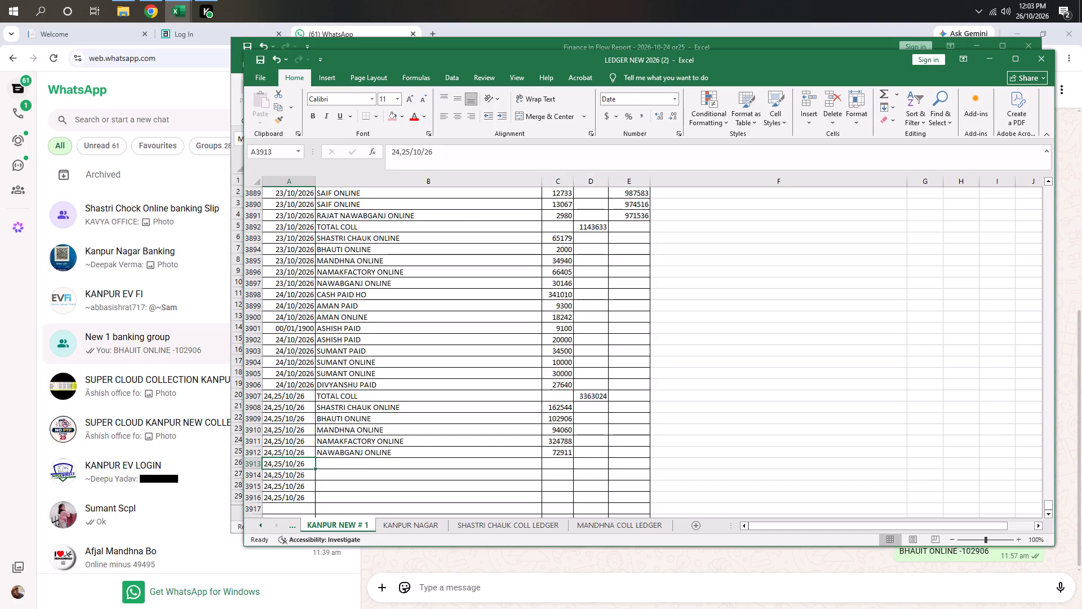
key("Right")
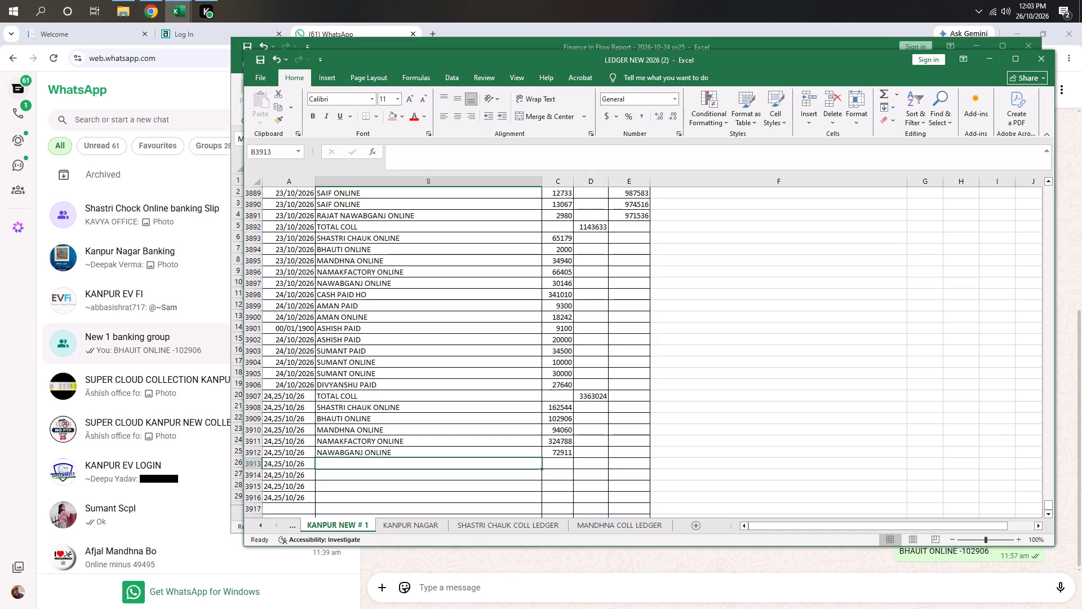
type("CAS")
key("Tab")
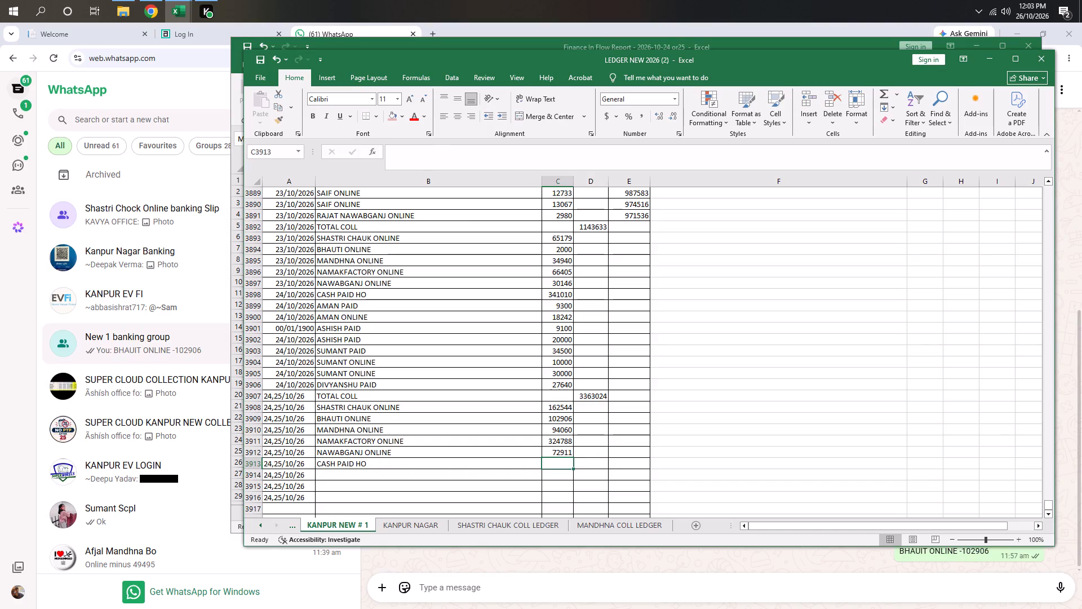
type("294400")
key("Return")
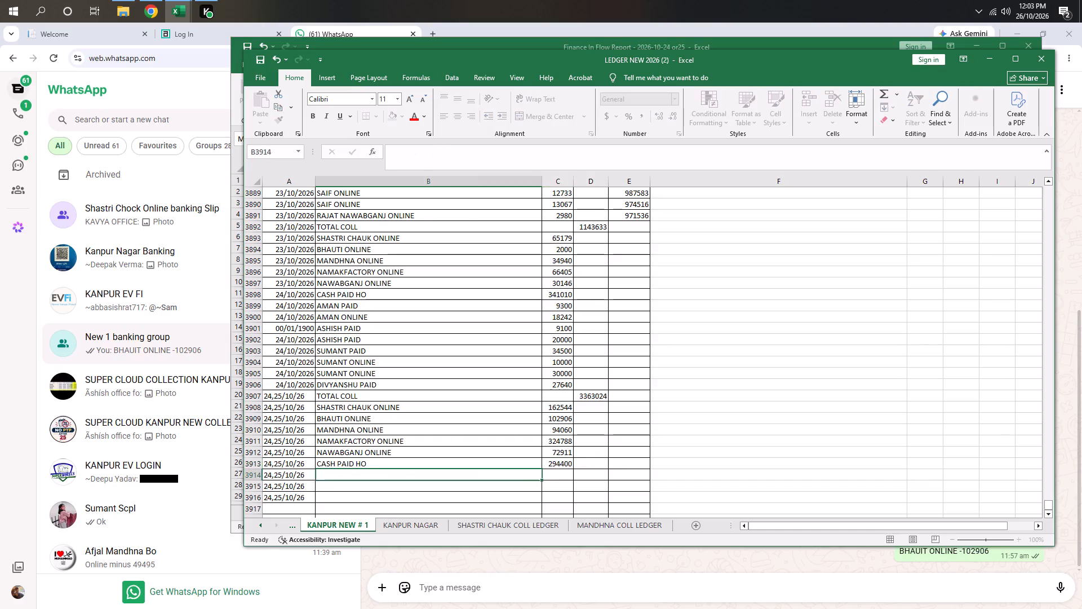
Record a second CASH PAID HO entry of 239270 in the next 24,25/10/26 row, filling the description down from the row above.
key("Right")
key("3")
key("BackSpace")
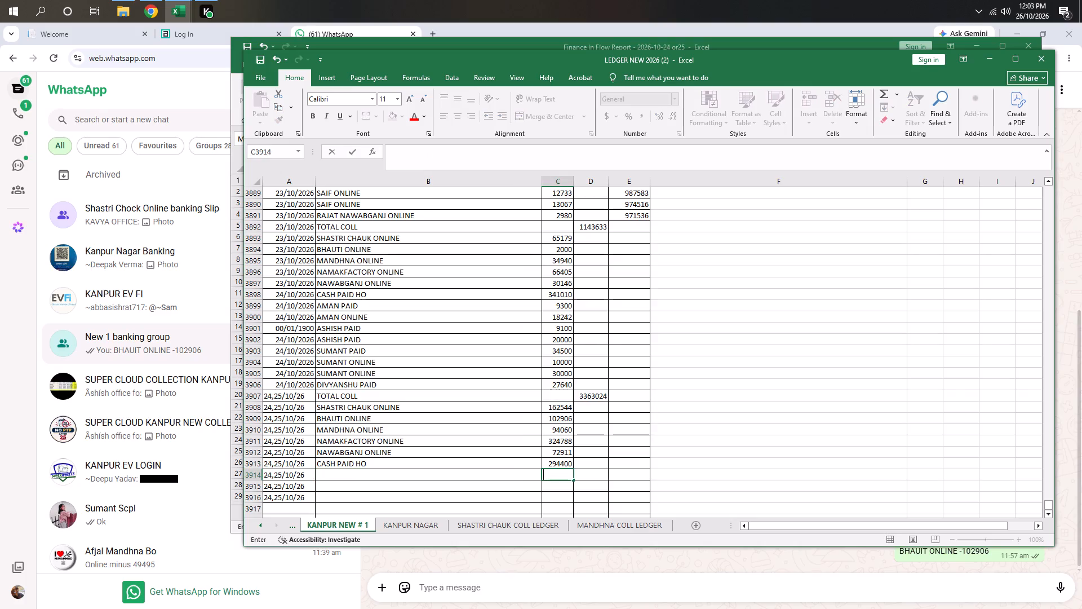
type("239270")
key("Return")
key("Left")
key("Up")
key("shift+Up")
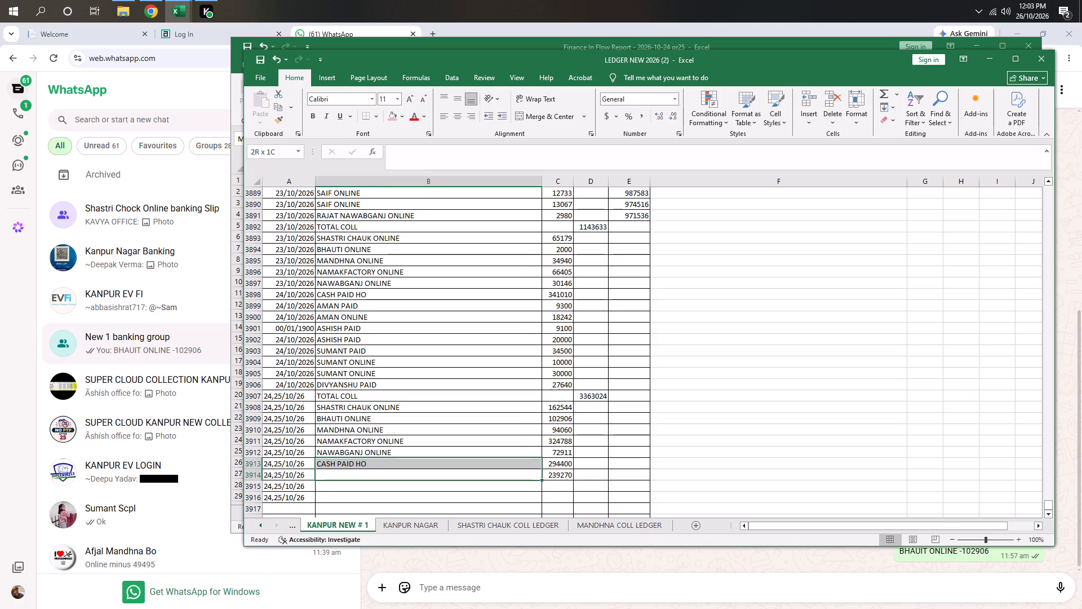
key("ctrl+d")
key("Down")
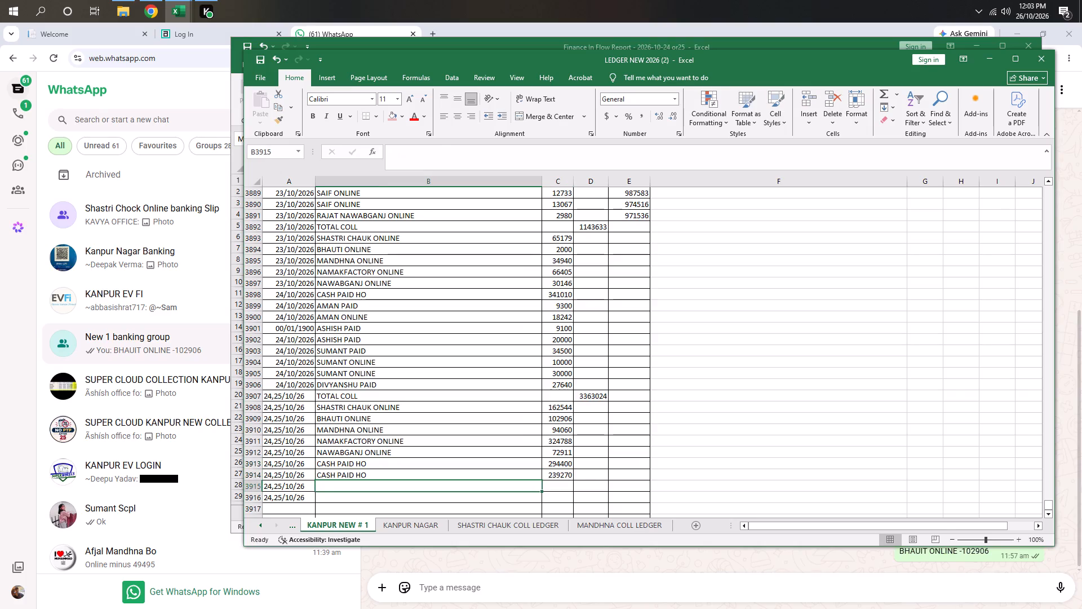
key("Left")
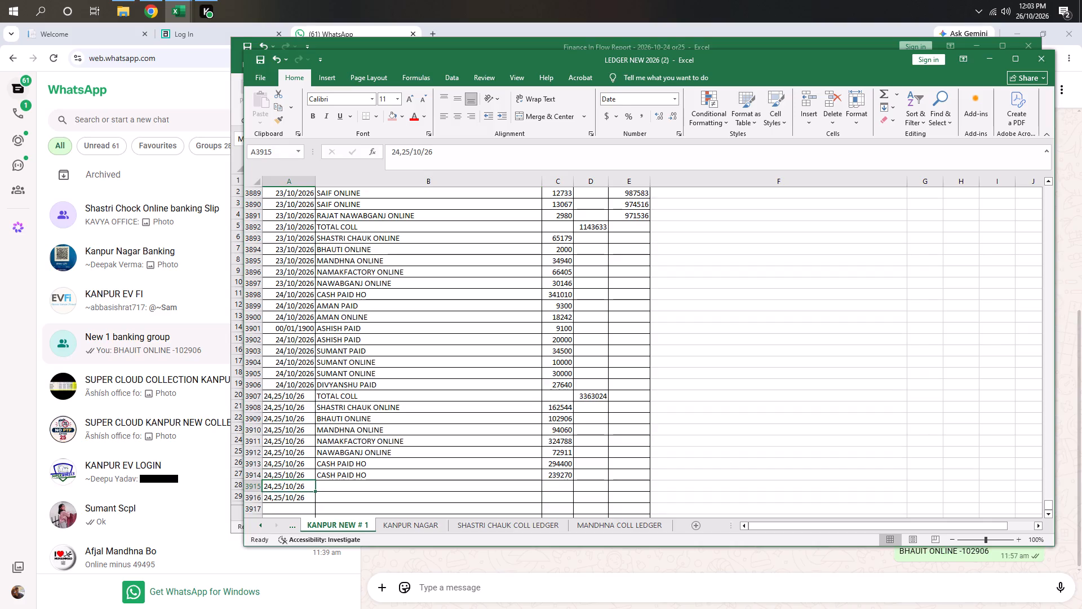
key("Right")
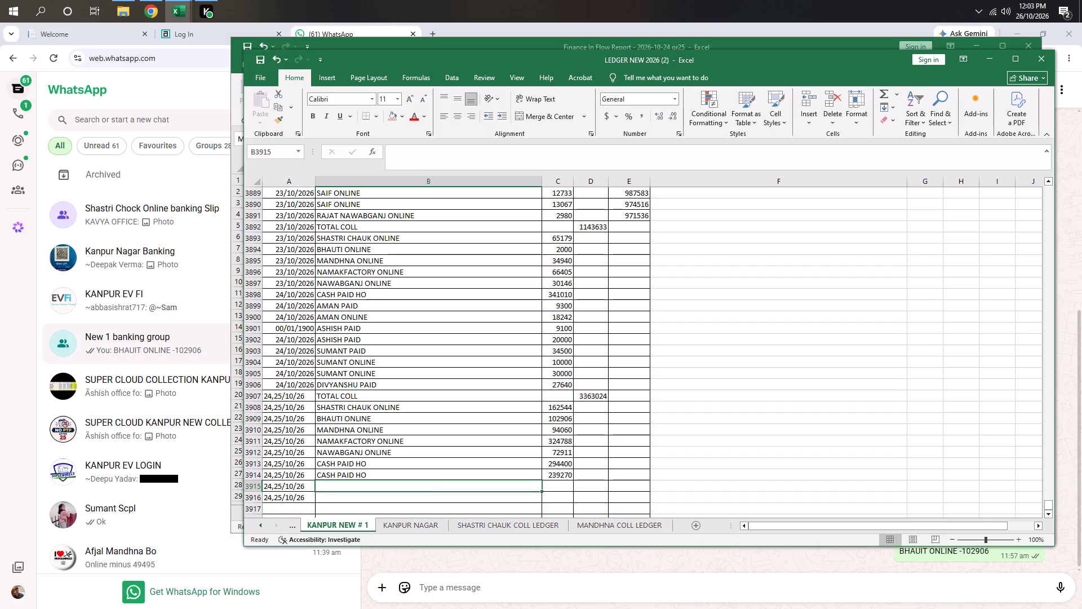
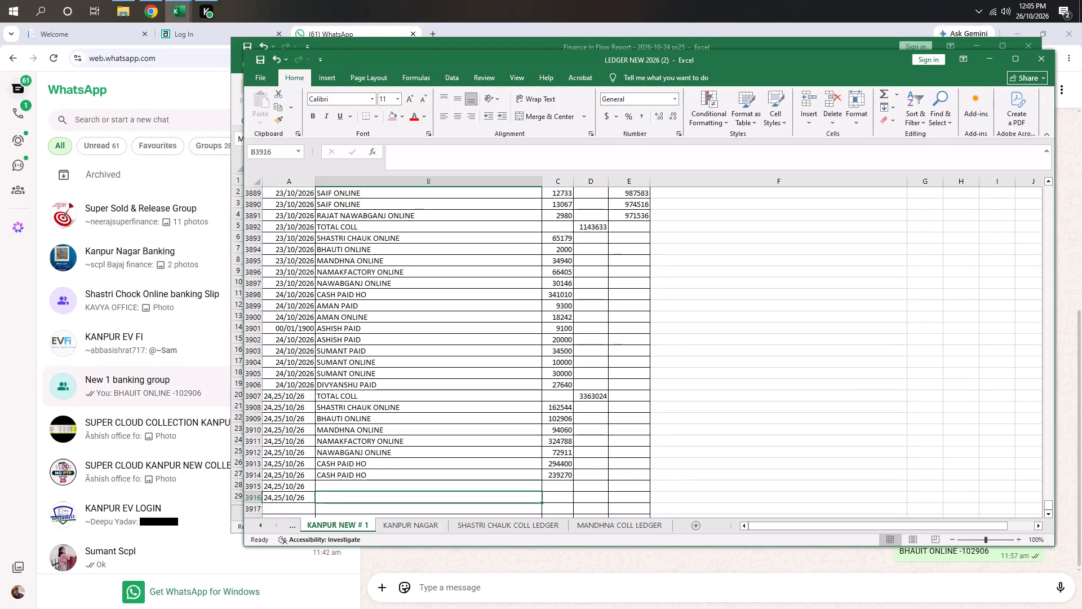
Record LAKSHIT PAID of 12500 in the 24,25/10/26 row below the second CASH PAID HO entry.
left_click(340, 490)
left_click(349, 485)
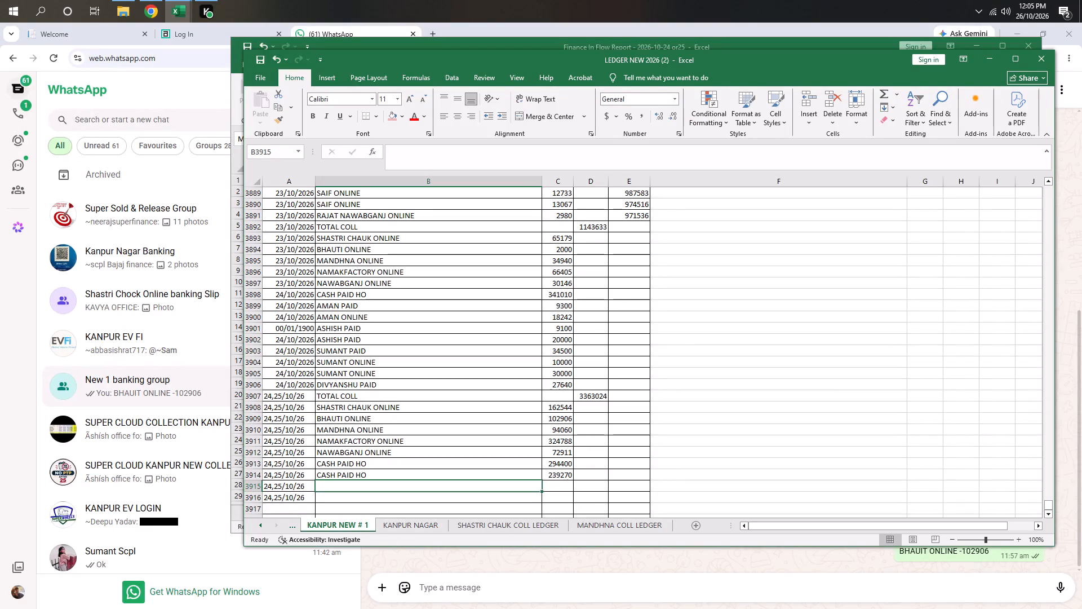
type("LAK")
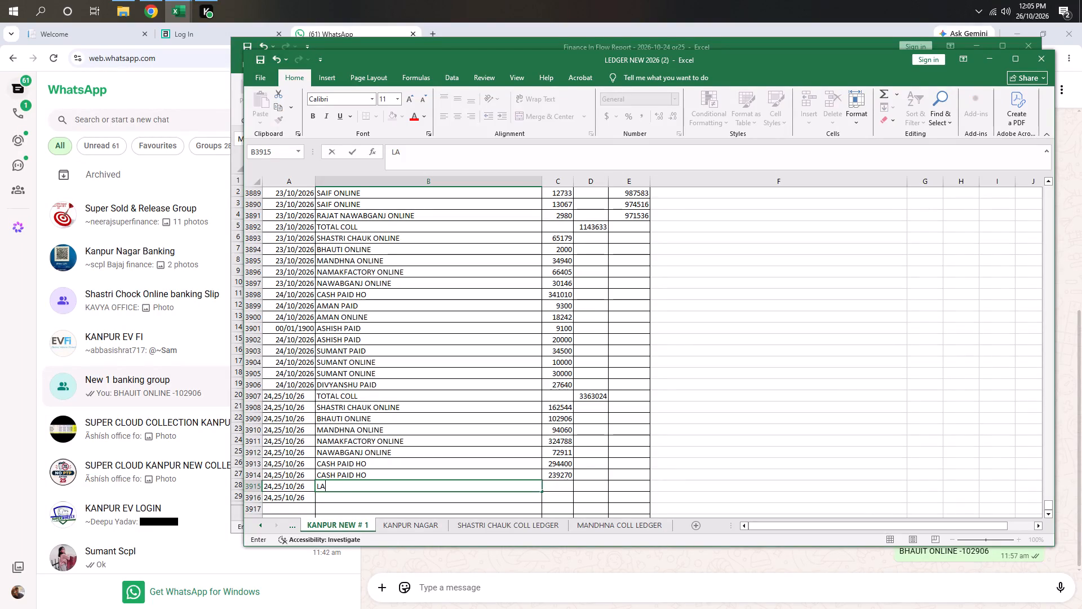
type("SHIT")
key("space")
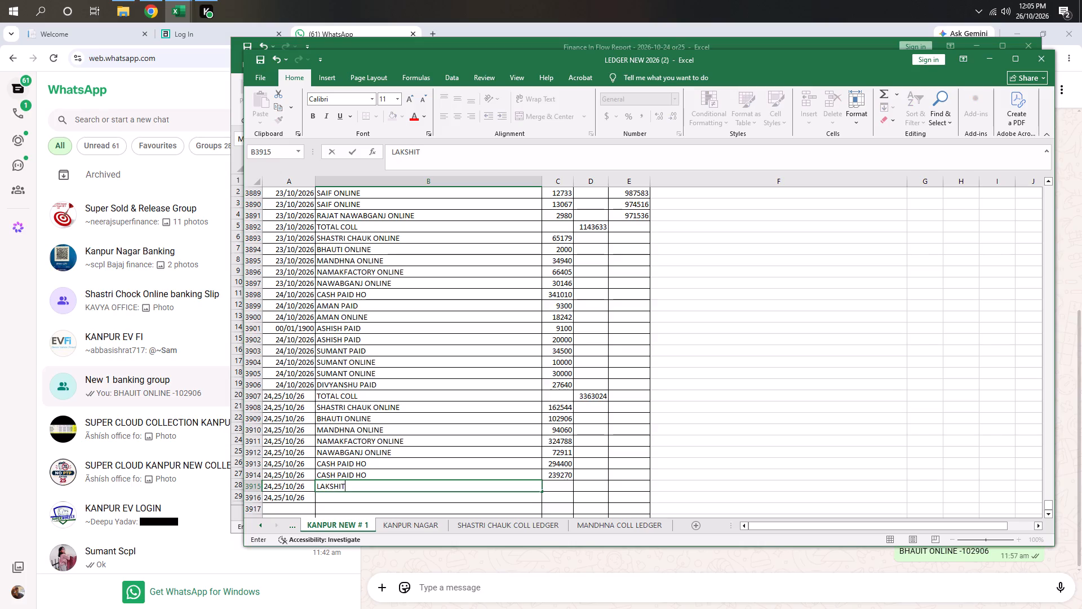
type("PAI")
key("d")
key("Right")
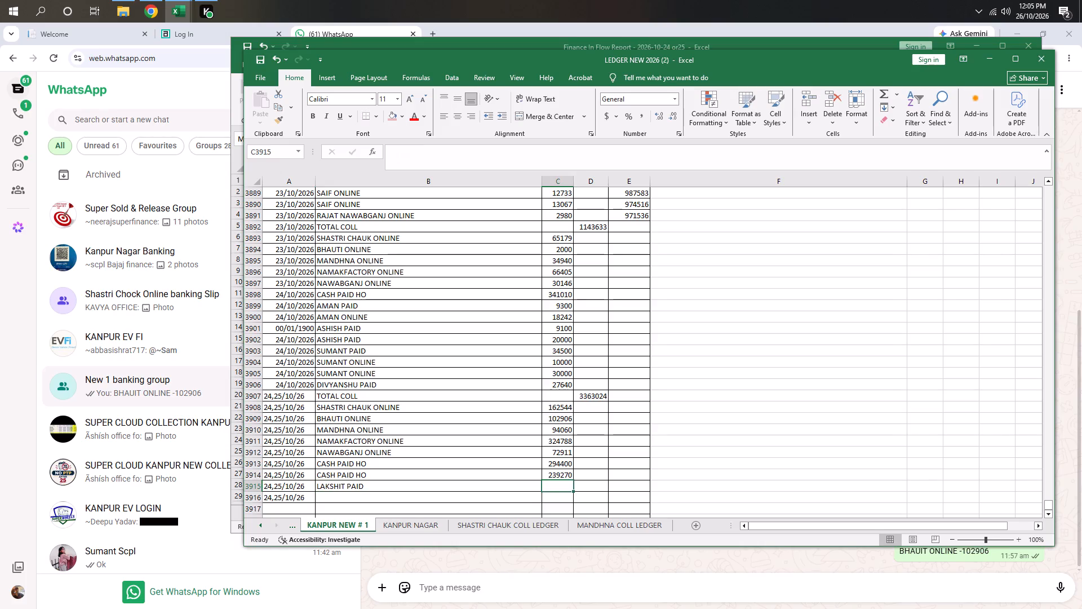
type("12500")
key("Return")
Record ASHISH PAID of 48300 in the 24,25/10/26 row below LAKSHIT PAID.
key("Left")
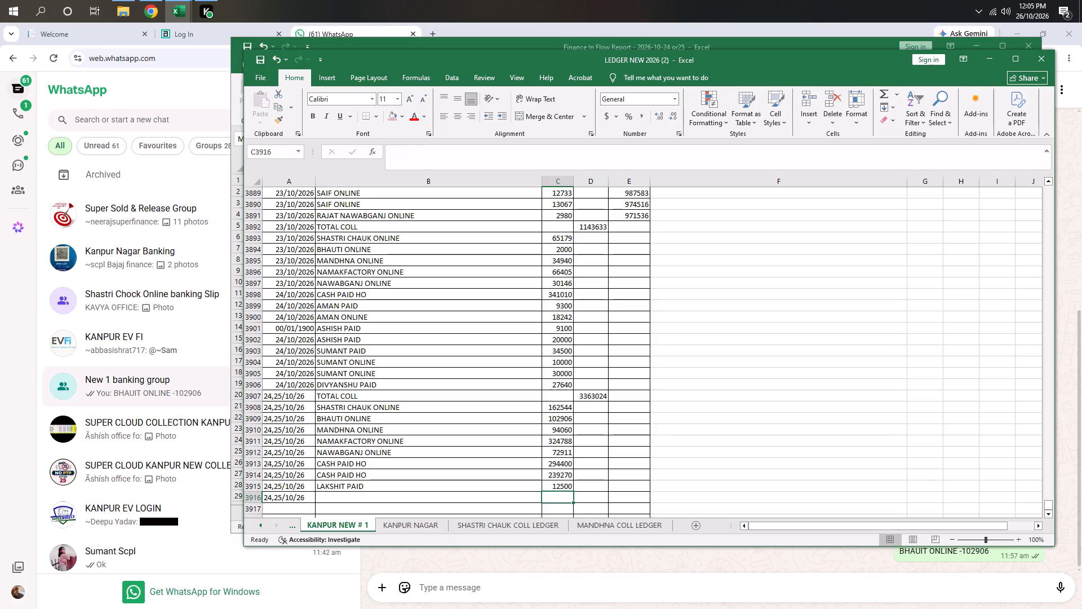
key("Left")
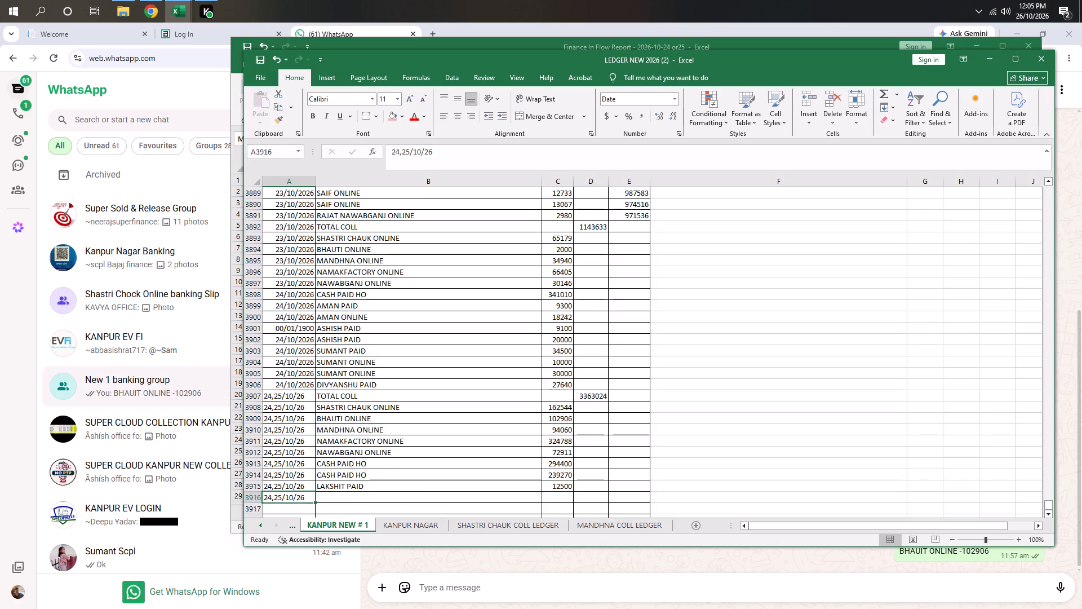
key("Right")
key("Left")
key("Right")
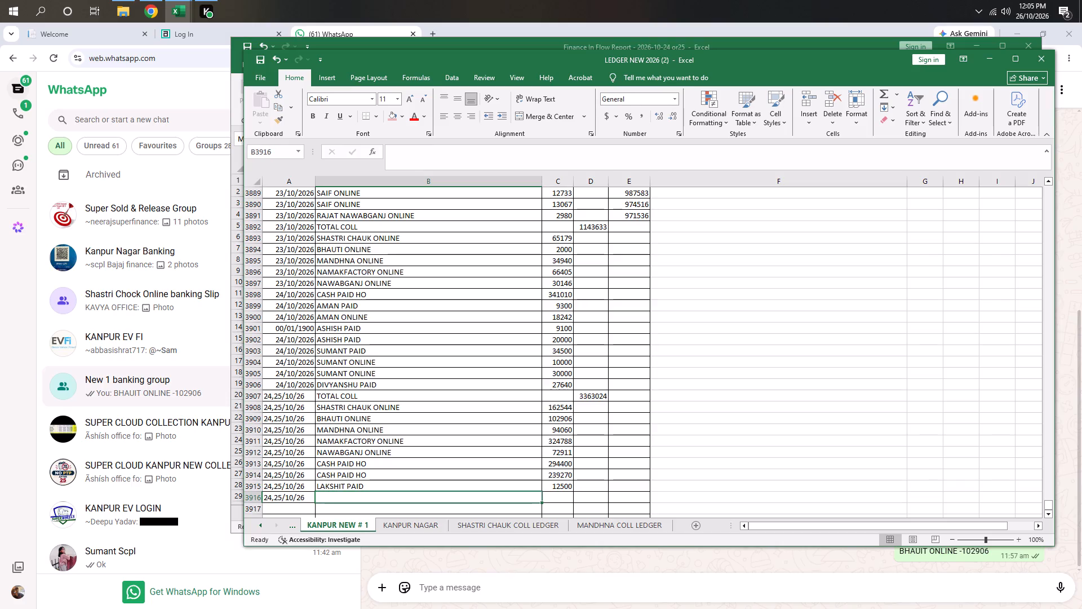
key("Left")
key("Right")
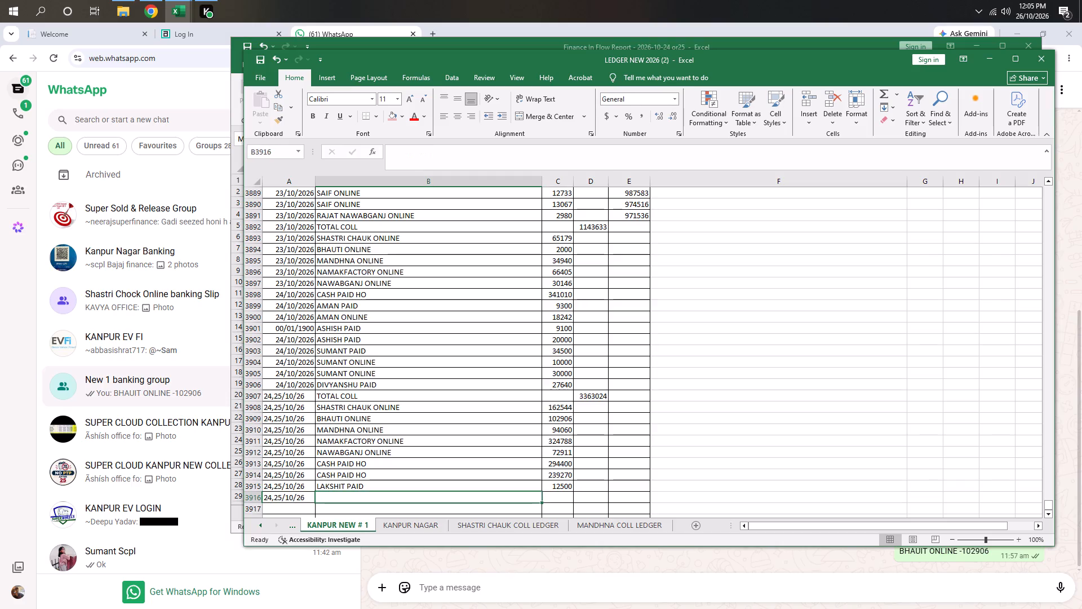
key("Left")
key("Right")
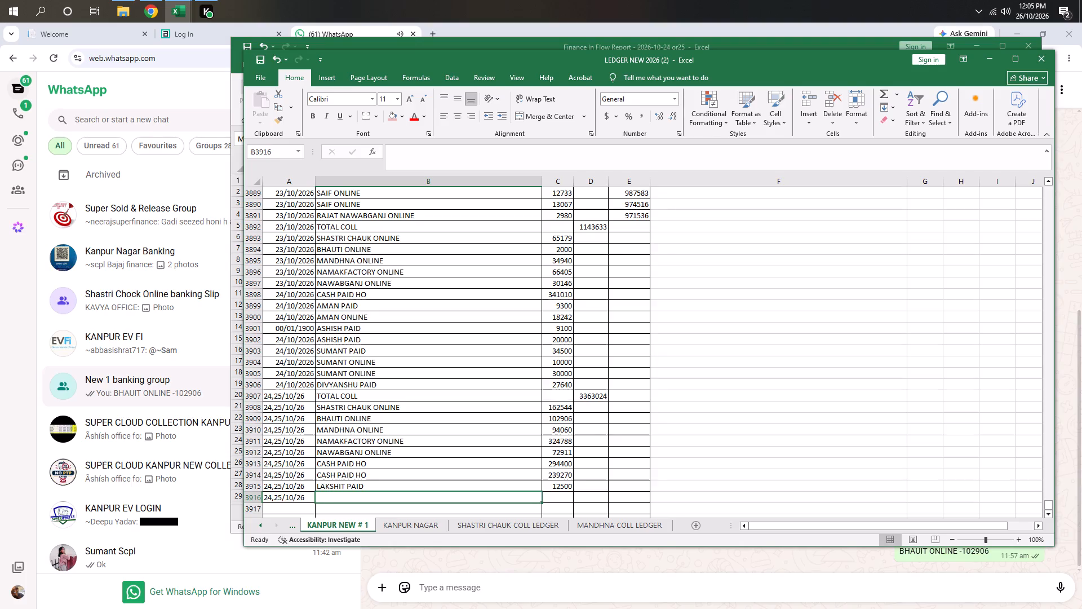
type("ASHISH")
key("space")
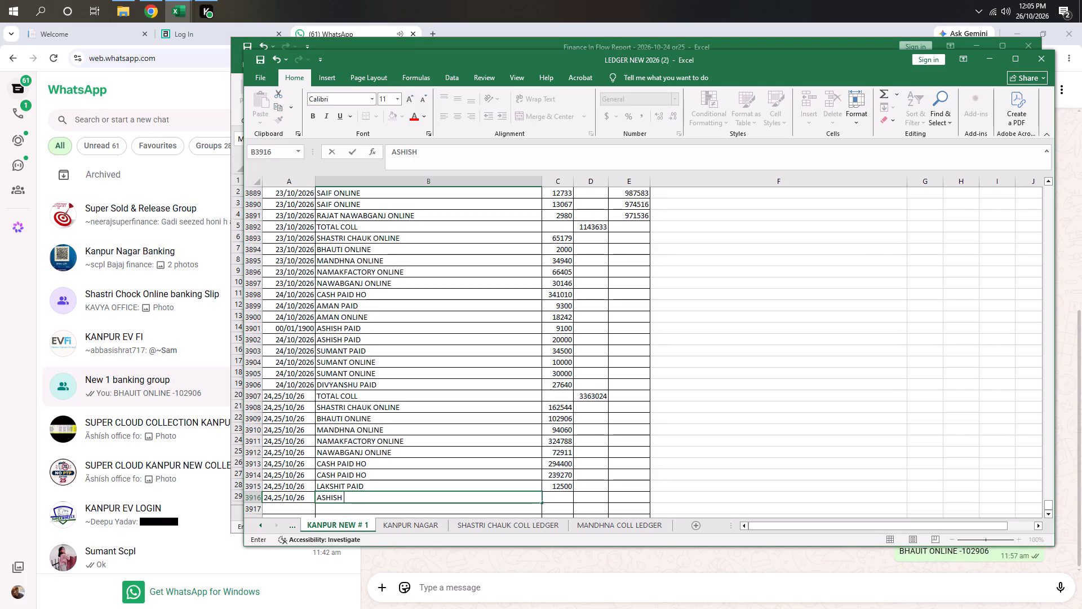
type("PA")
key("Tab")
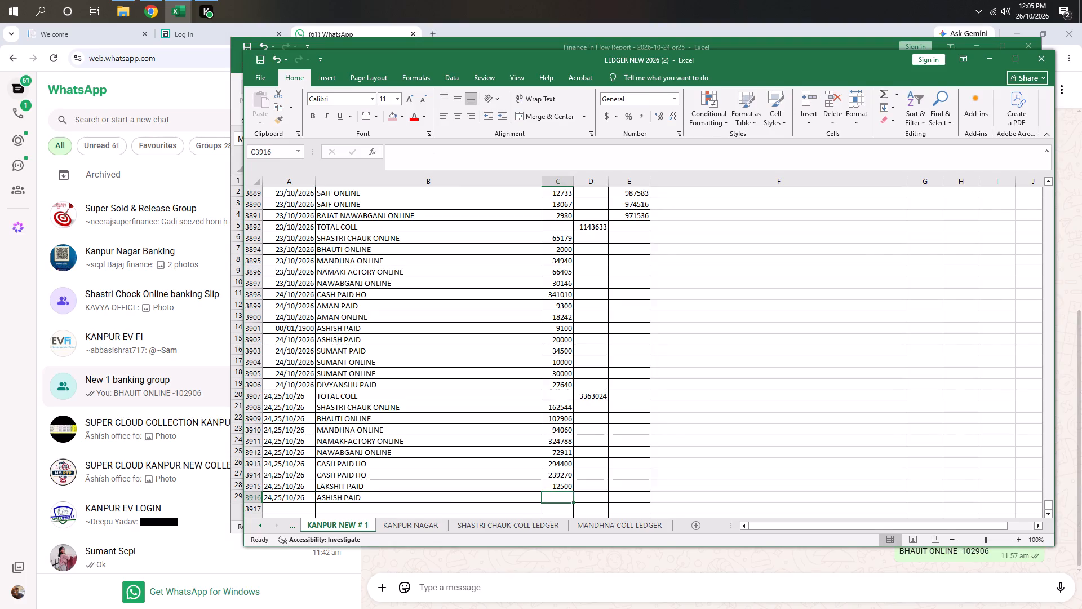
type("48300")
key("Return")
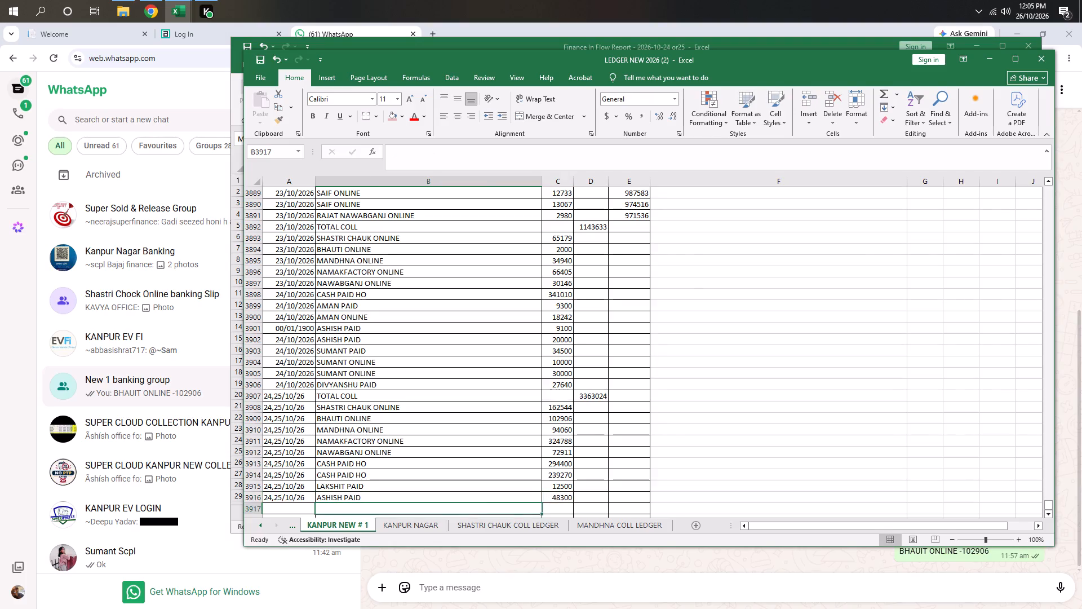
Enter the amounts 68000, 5300 and 5000 in the three rows below ASHISH PAID.
key("Right")
type("68000")
key("Return")
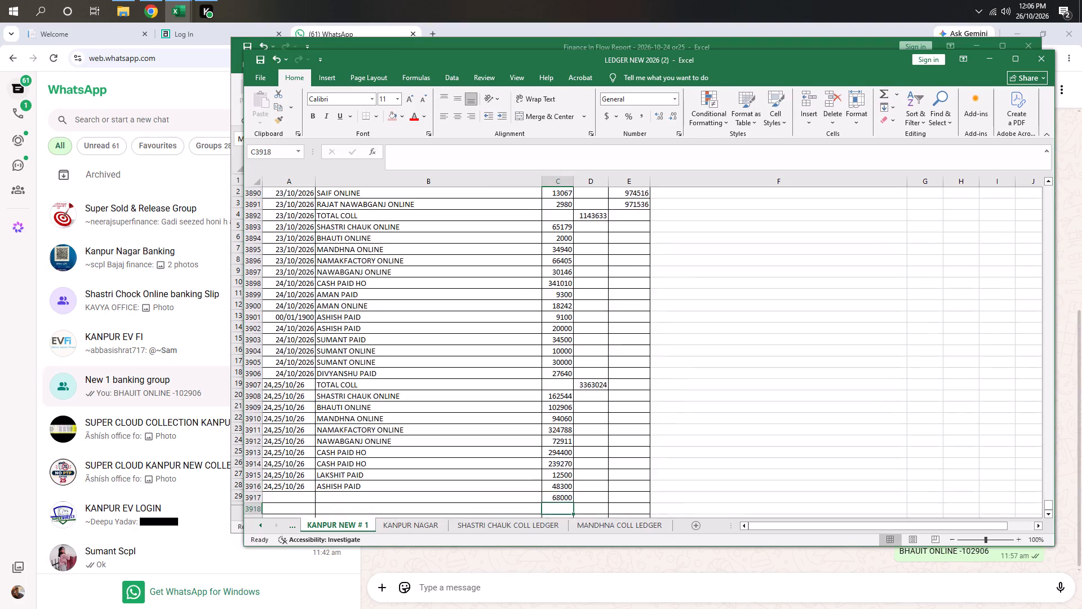
type("53000")
key("BackSpace")
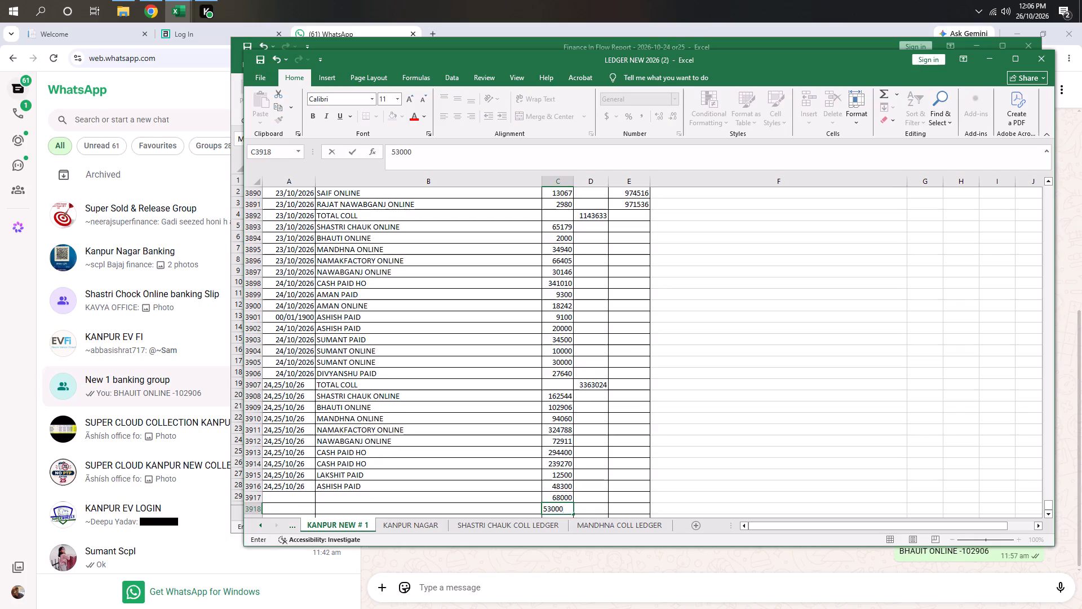
key("Return")
type("5000")
key("Return")
key("Up")
key("Up")
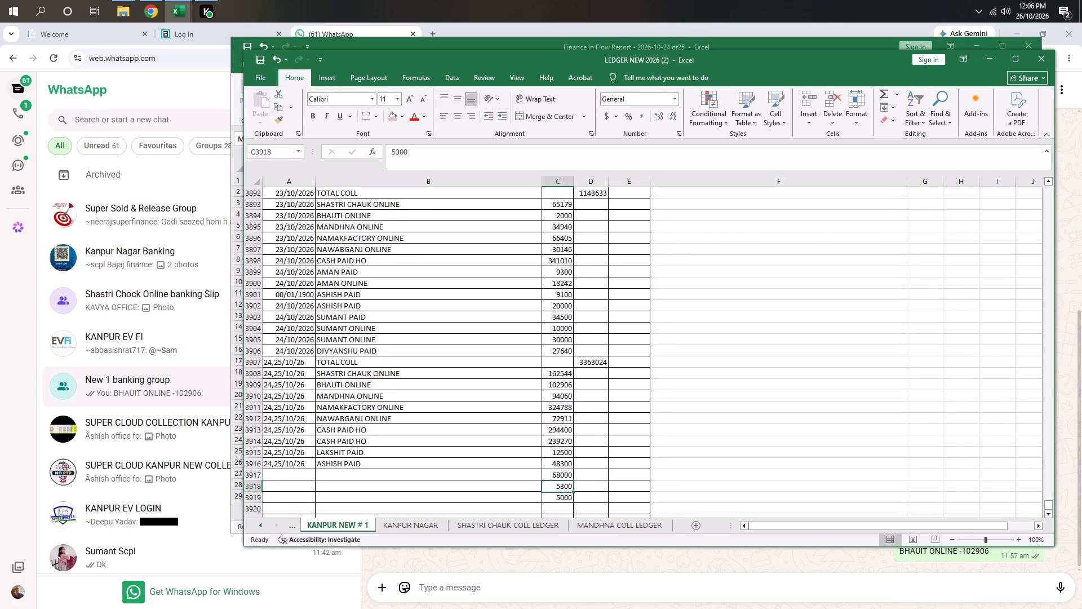
Describe the 68000 entry as ASHISH ONLINE and fill that description down to the 5300 and 5000 rows.
key("Left")
key("Up")
key("Up")
key("shift+Down")
key("shift+Down")
key("shift+Down")
key("Up")
key("Down")
key("Down")
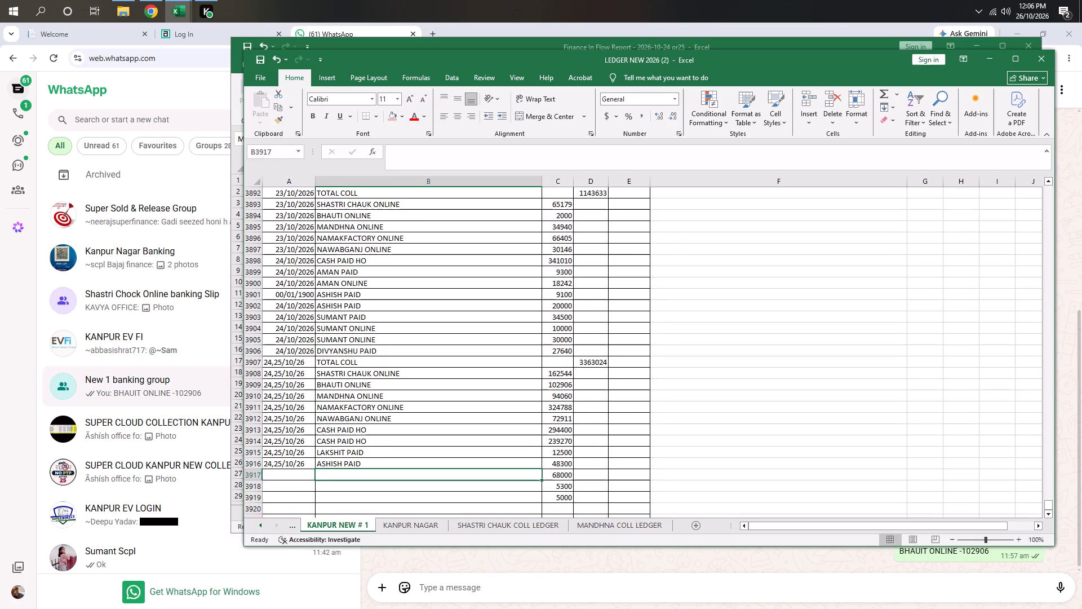
type("ASHSH ==")
key("BackSpace")
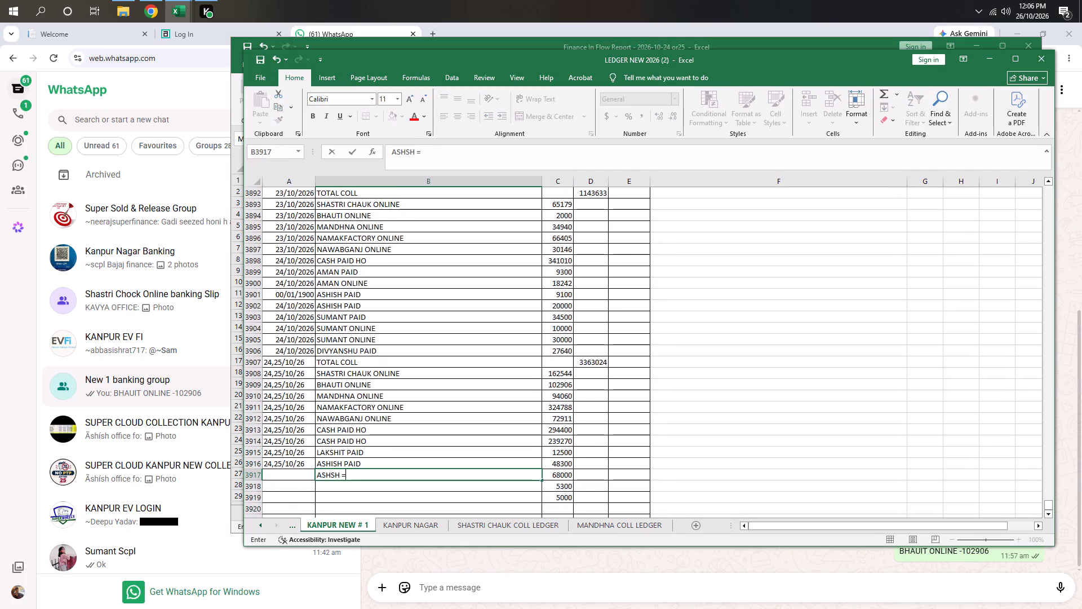
key("BackSpace")
key("BackSpace")
key("BackSpace")
key("BackSpace")
type("ISHS")
key("space")
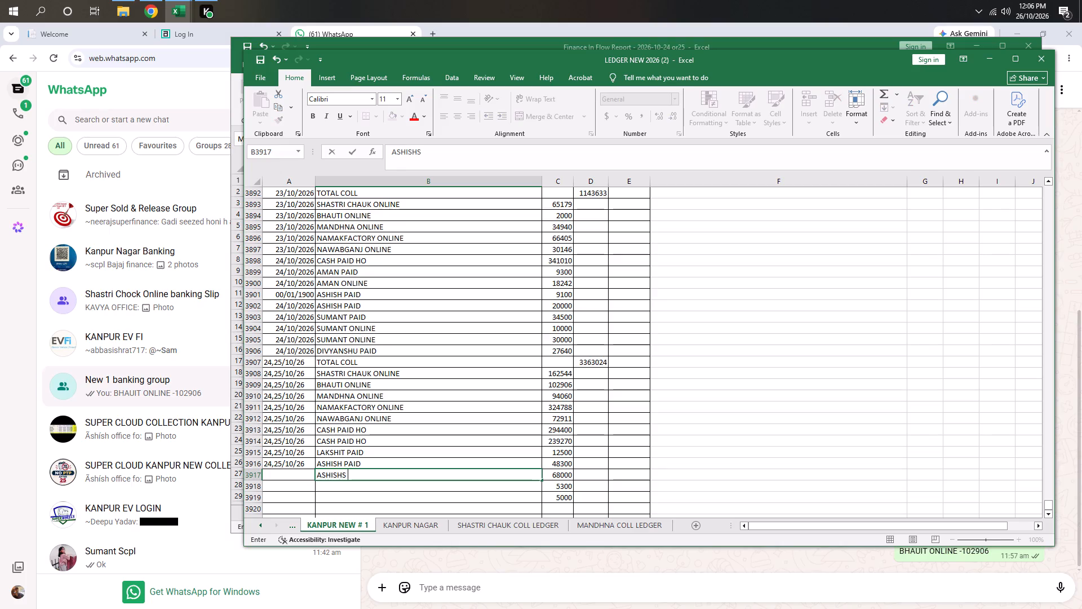
key("BackSpace")
key("BackSpace")
key("BackSpace")
type("H O")
key("Tab")
key("Down")
key("Left")
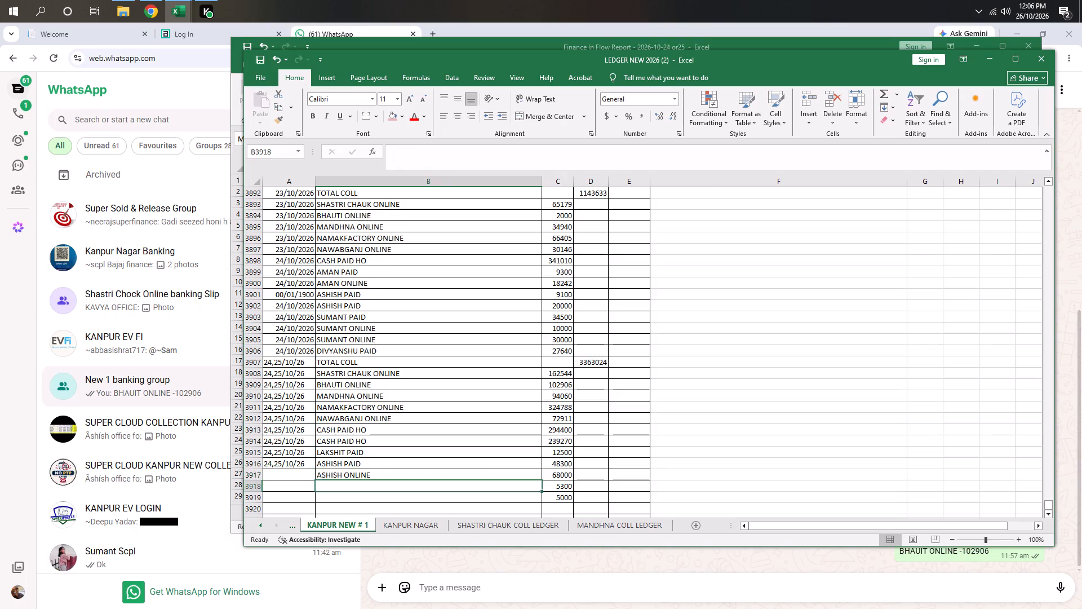
key("Up")
key("shift+Down")
key("shift+Down")
key("ctrl+d")
Change the date of the first CASH PAID HO row, the 294400 entry, to 26/10/2026.
key("Left")
key("Left")
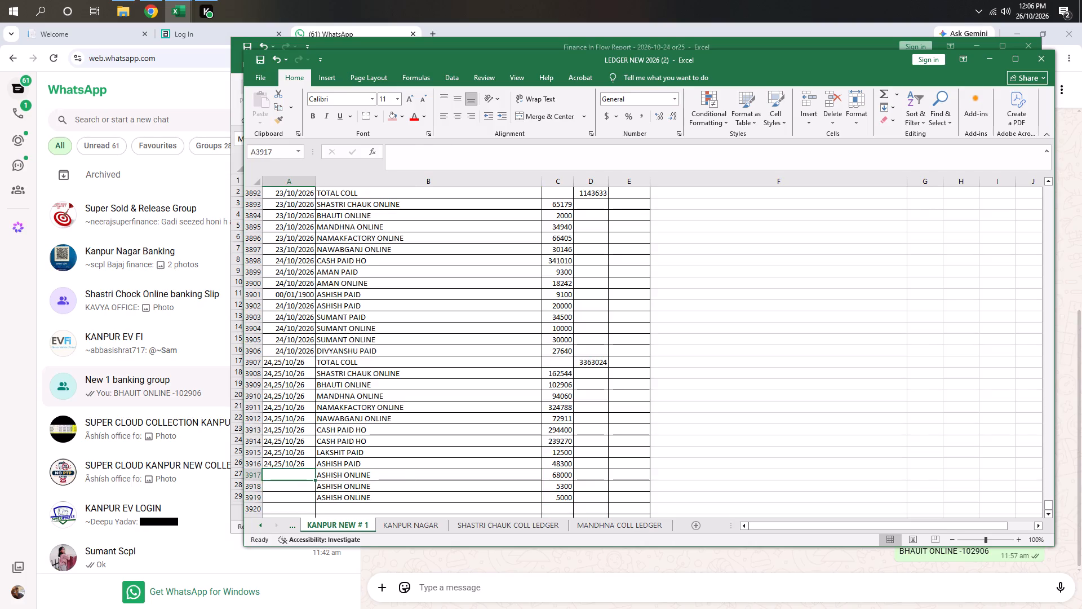
key("Up")
key("shift+Down")
key("Down")
key("Up")
key("Up")
key("Up")
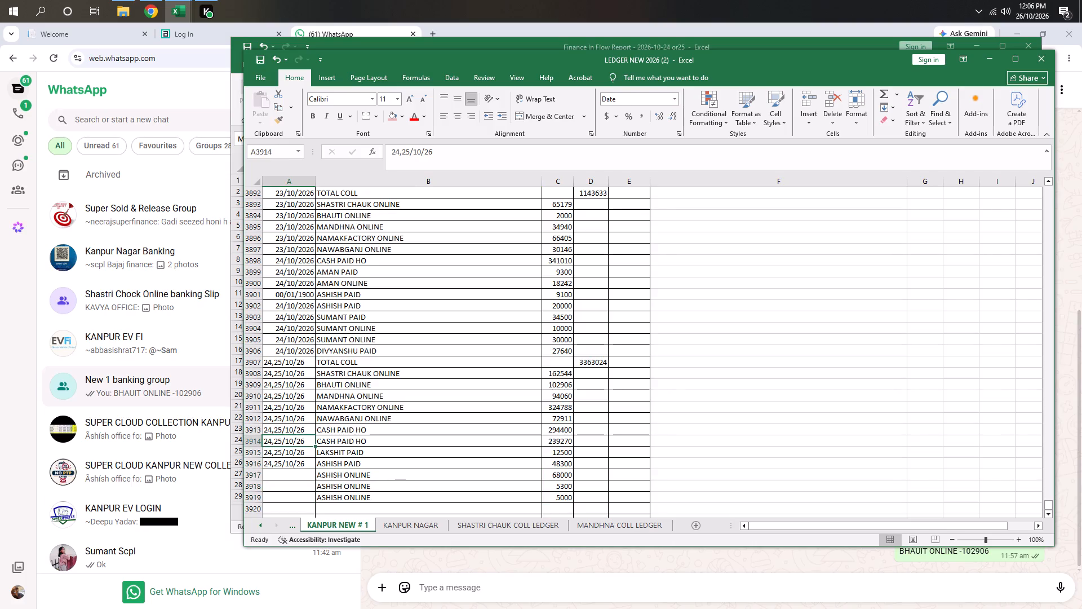
key("Up")
type("26-10-")
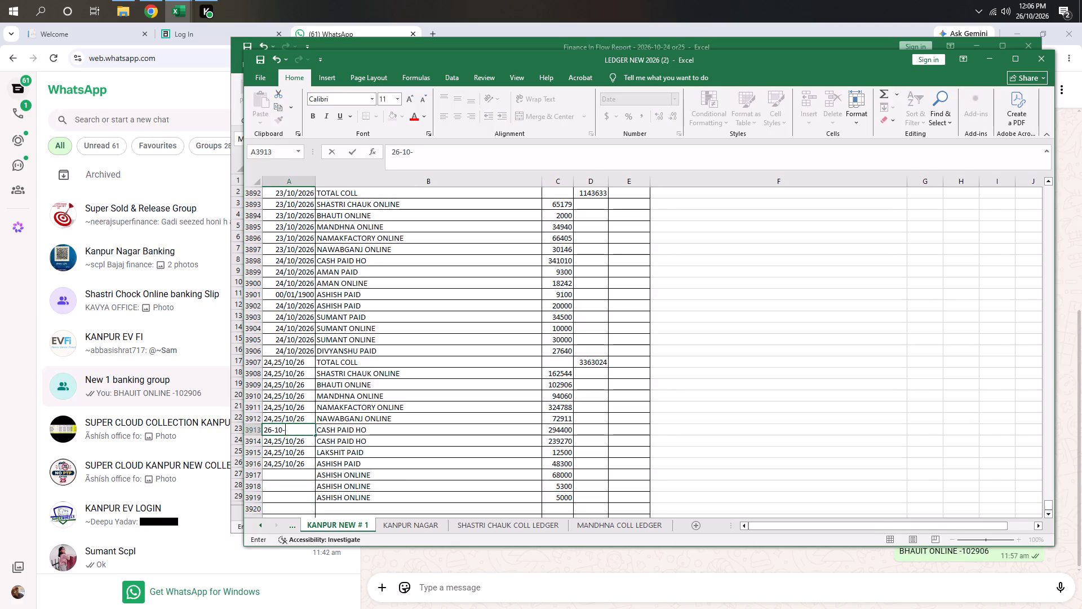
type("26")
key("Return")
Fill the 26/10/2026 date down from the first CASH PAID HO row through row 3945.
key("Up")
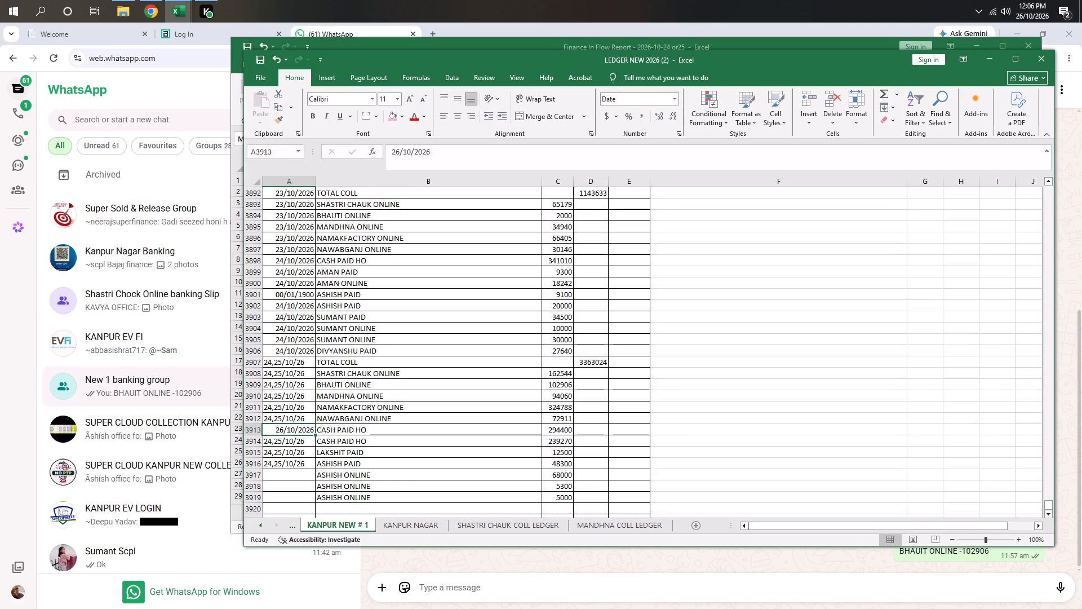
key("shift+Down")
key("shift+Down")
key("shift+Down")
key("shift+Down")
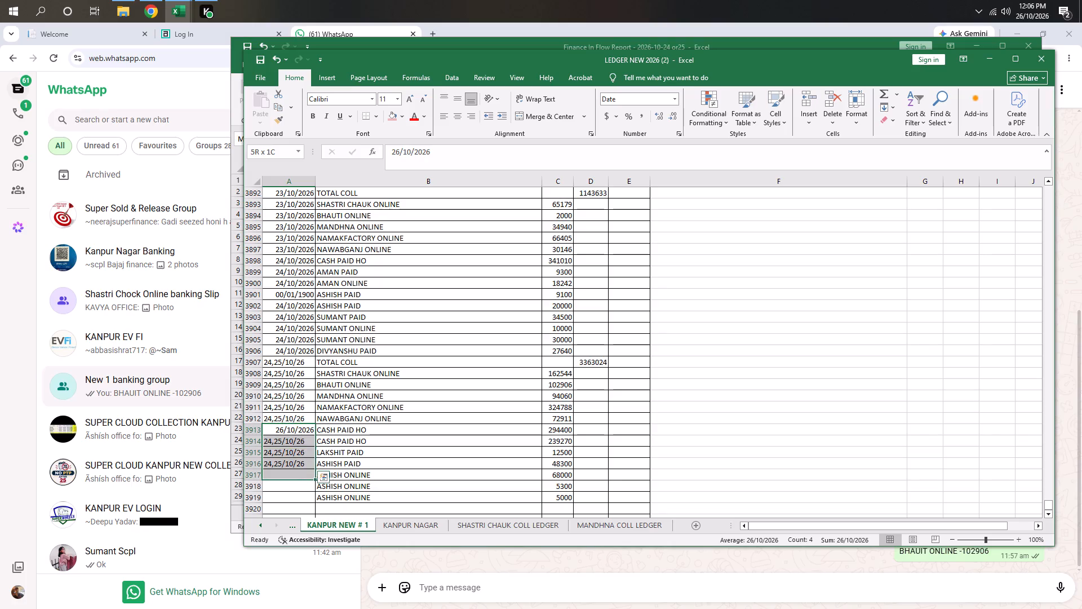
key("shift+Down")
key("shift+Down")
key("shift+Down")
key("shift+Down")
key("shift+Down")
key("shift+Down")
key("shift+Down")
key("shift+Down")
key("shift+Down")
key("shift+Down")
key("shift+Down")
key("shift+Down")
key("shift+Down")
key("shift+Down")
key("shift+Down")
key("shift+Down")
key("shift+Down")
key("shift+Down")
key("shift+Down")
key("shift+Down")
key("shift+Down")
key("shift+Down")
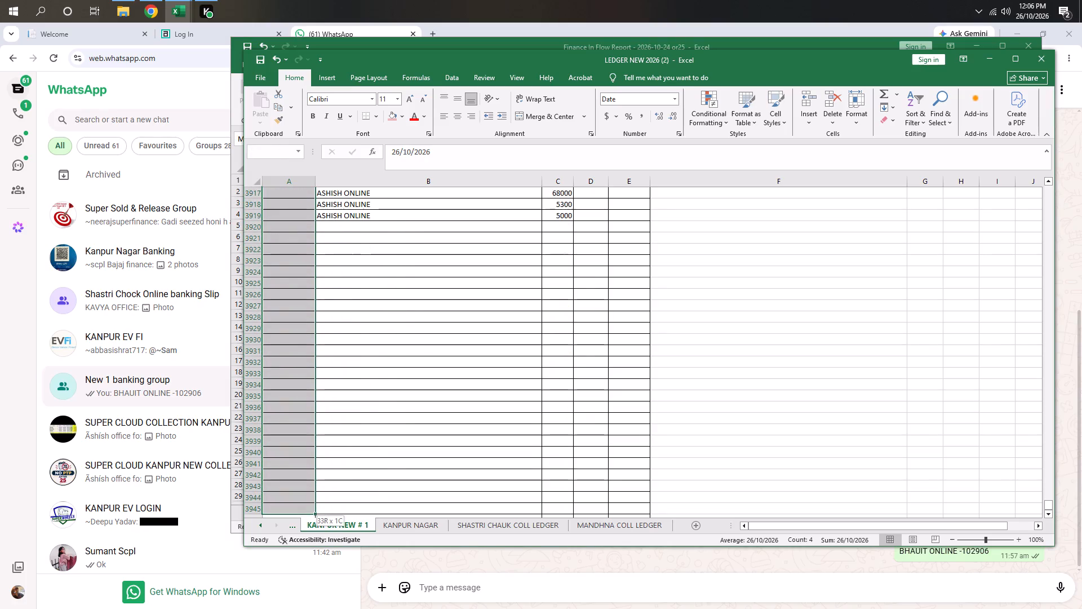
key("ctrl+d")
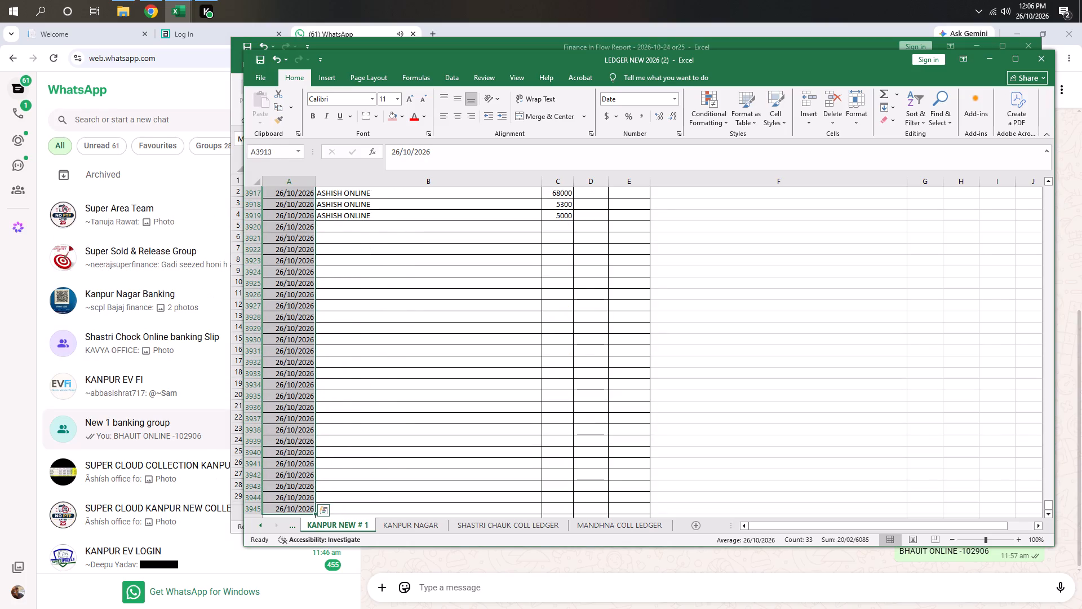
Extend the 26/10/2026 date fill two more rows, through row 3947.
key("Down")
key("shift+Down")
key("ctrl+Down")
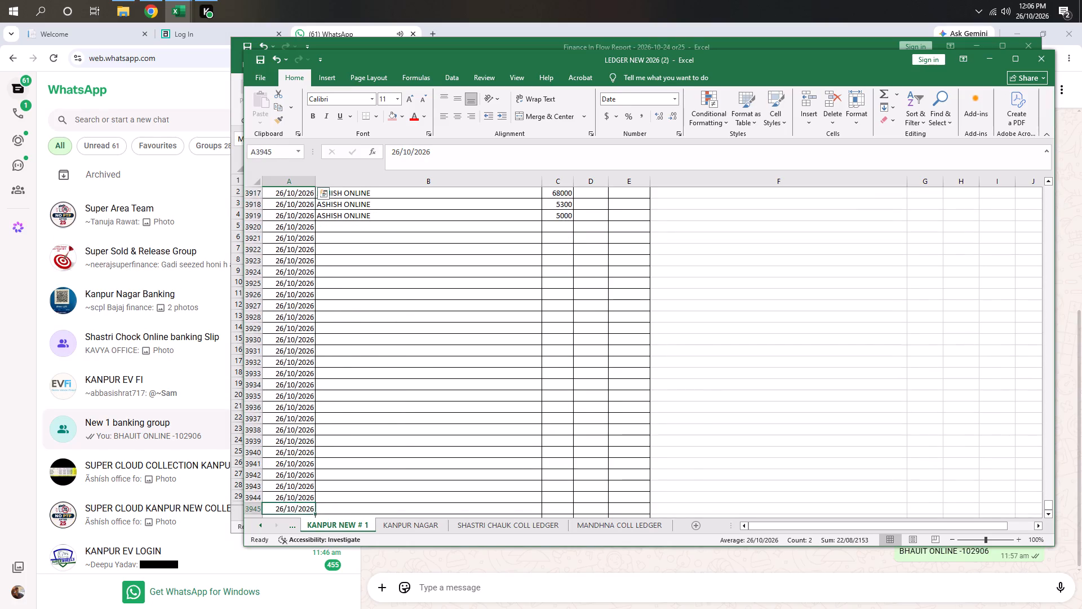
key("Down")
key("Up")
key("shift+Down")
key("shift+Down")
key("ctrl+d")
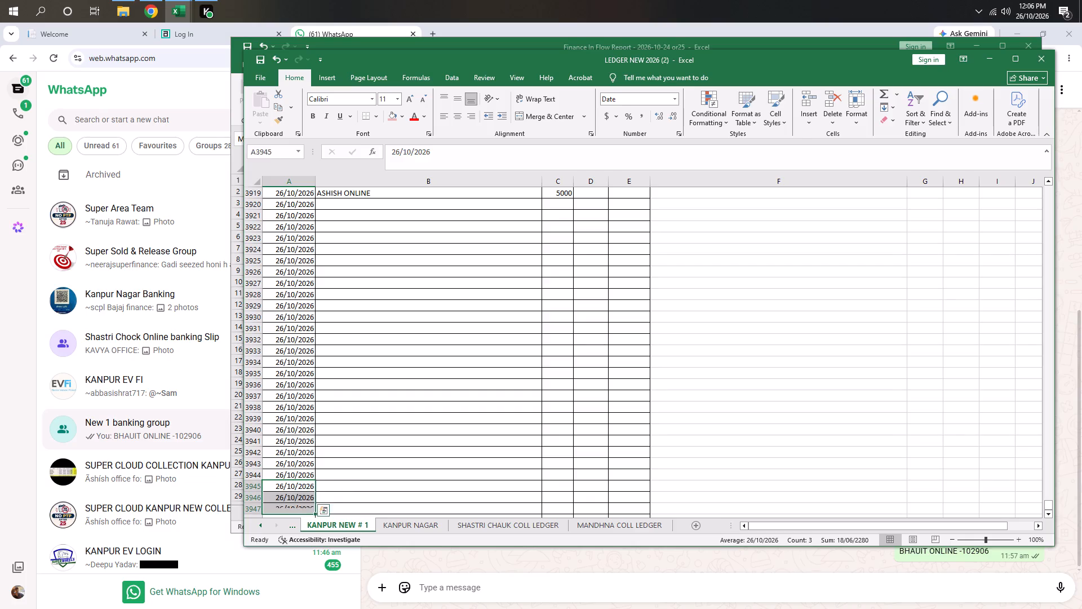
Enter DIVYANSHU PAID as the description in the 26/10/2026 row below the last ASHISH ONLINE entry.
key("Right")
key("ctrl+Up")
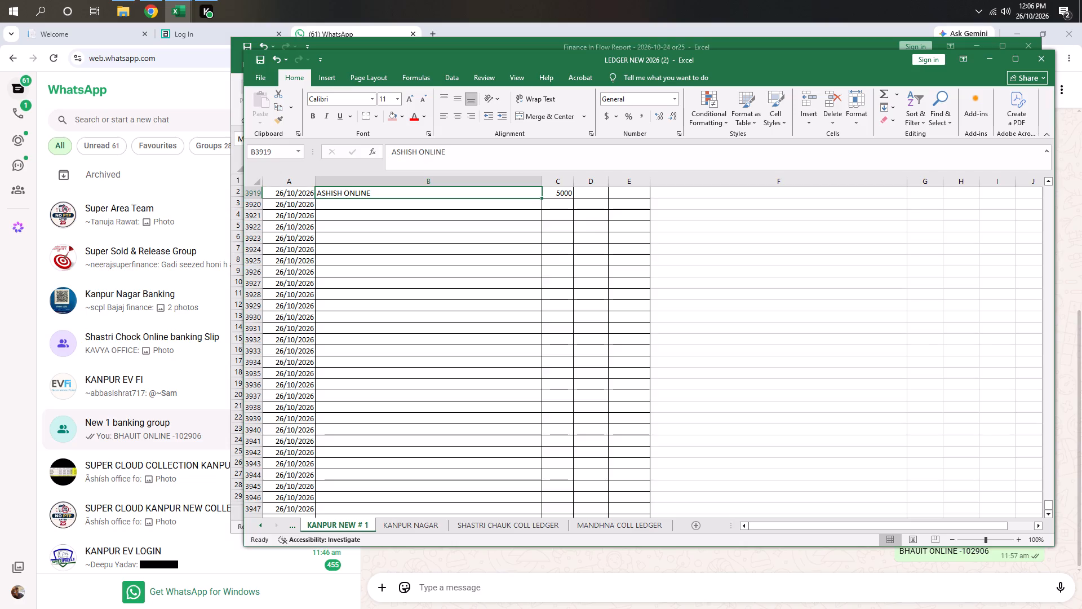
key("Down")
key("Up")
key("Down")
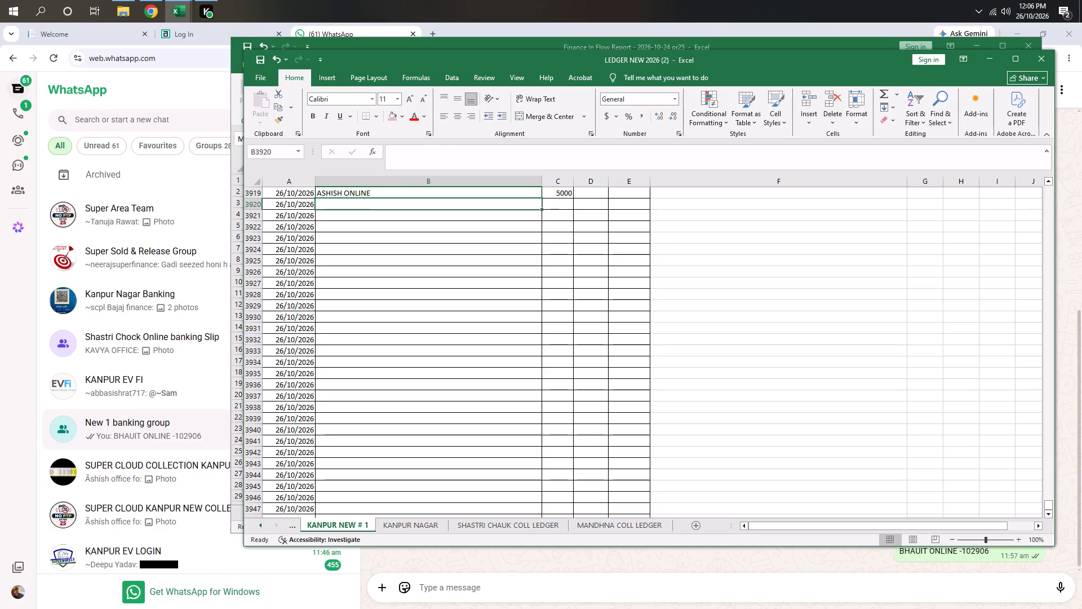
key("Up")
key("Down")
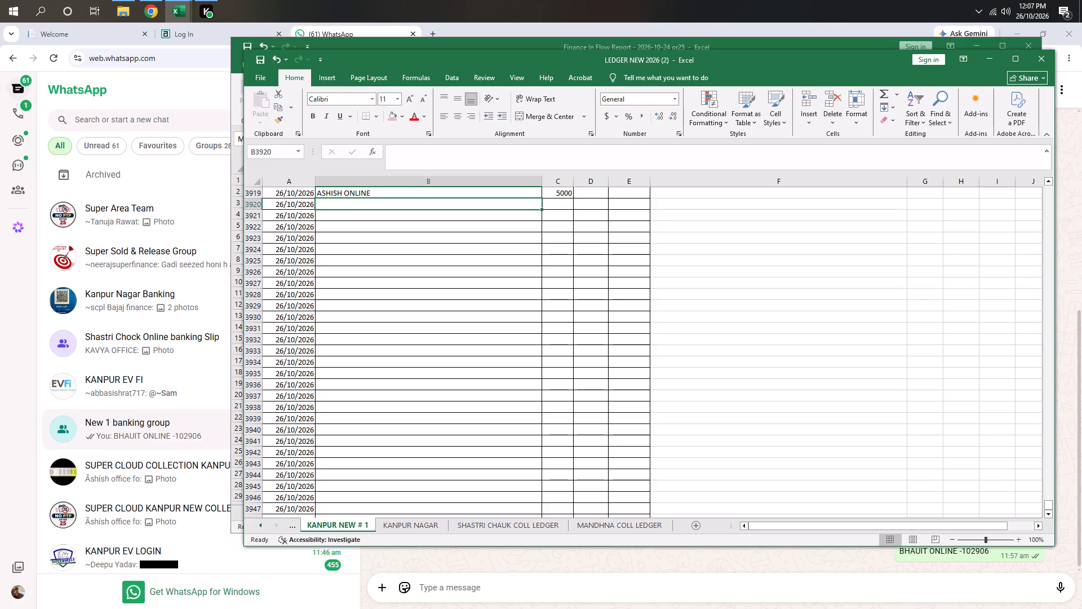
key("Down")
key("Up")
key("Down")
key("Up")
key("Down")
key("Up")
key("Down")
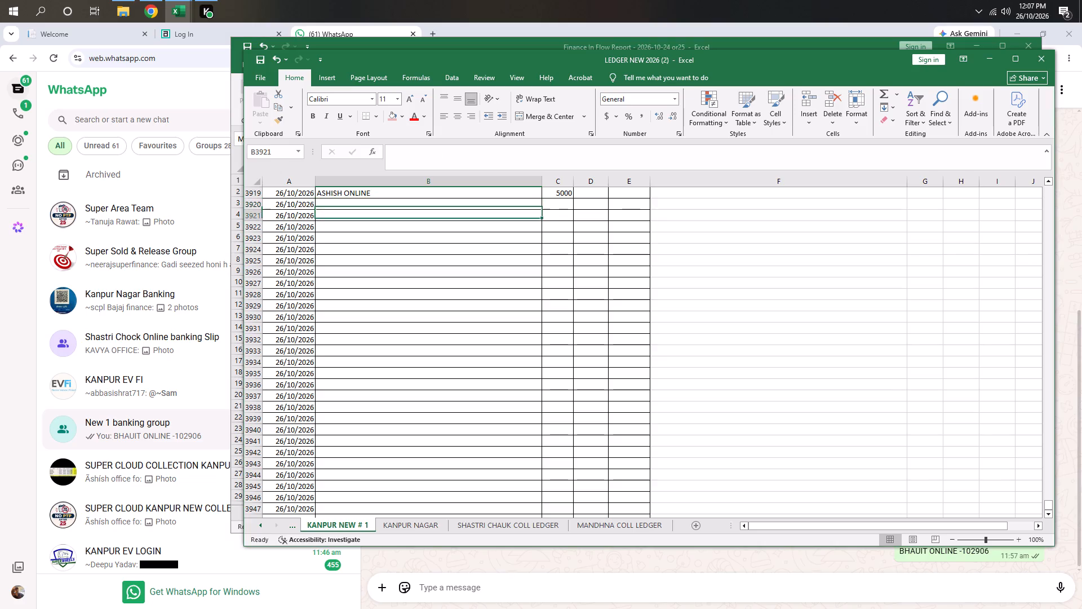
key("Up")
key("Down")
key("Up")
key("Down")
key("Up")
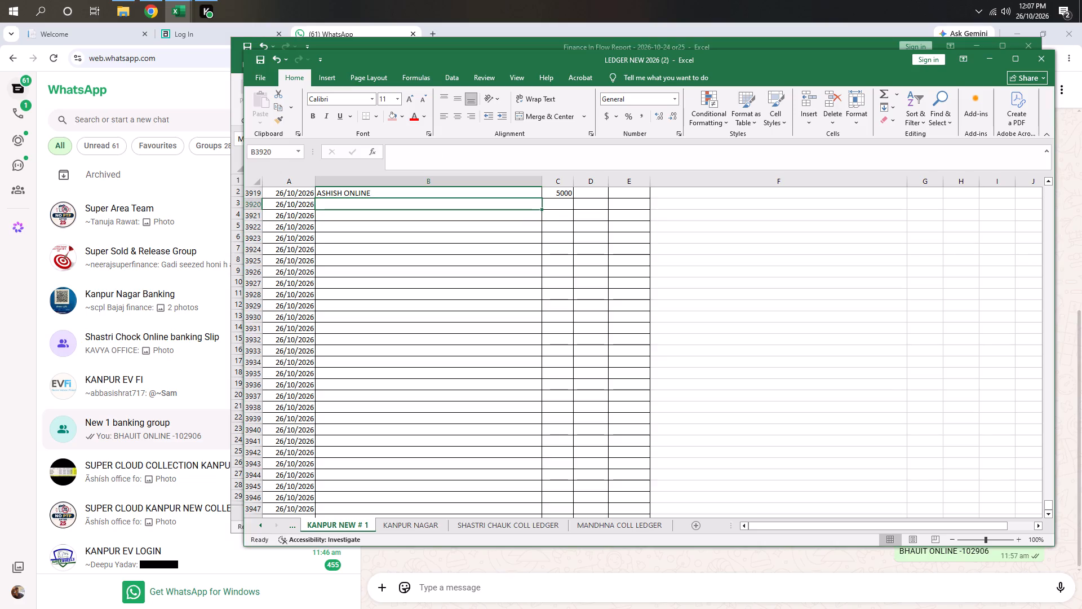
type("DI")
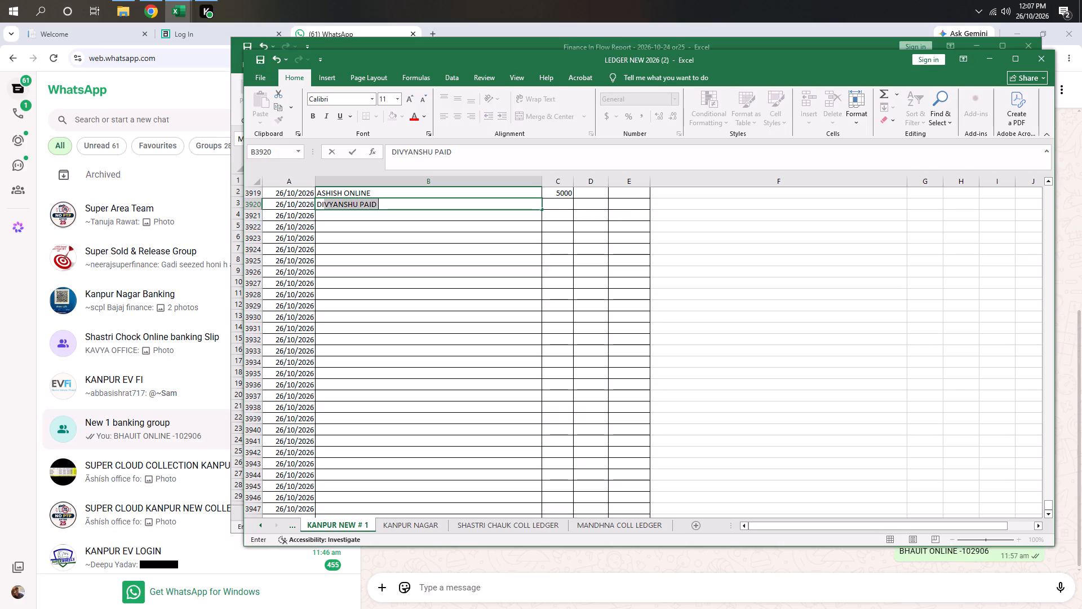
key("Left")
key("Right")
Select the entire LAKSHIT PAID row below the second CASH PAID HO entry.
key("Up")
key("Up")
key("Up")
key("Up")
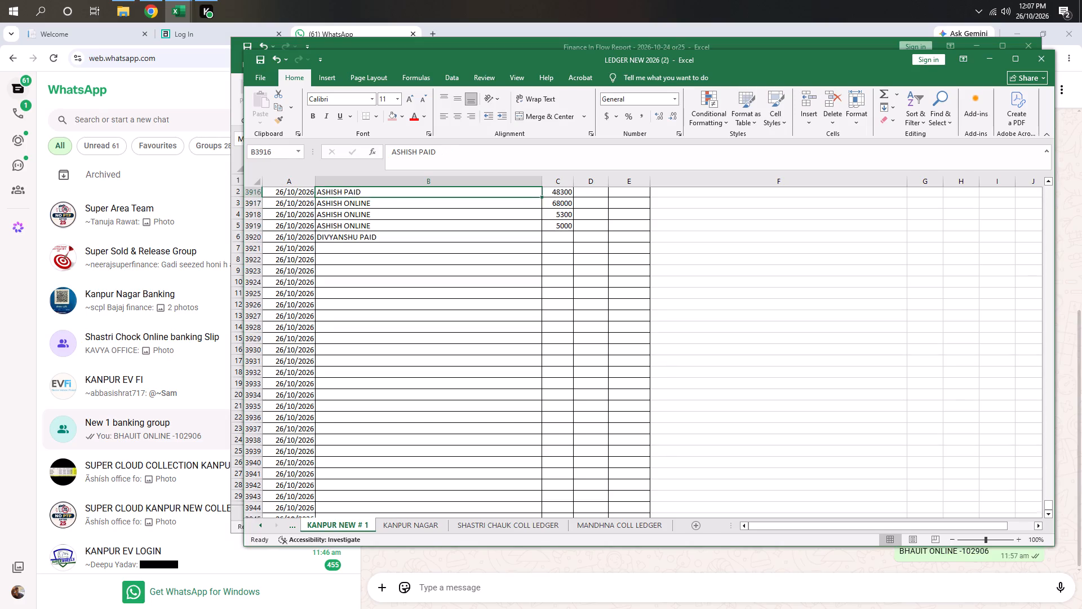
key("Up")
key("Up")
key("Up")
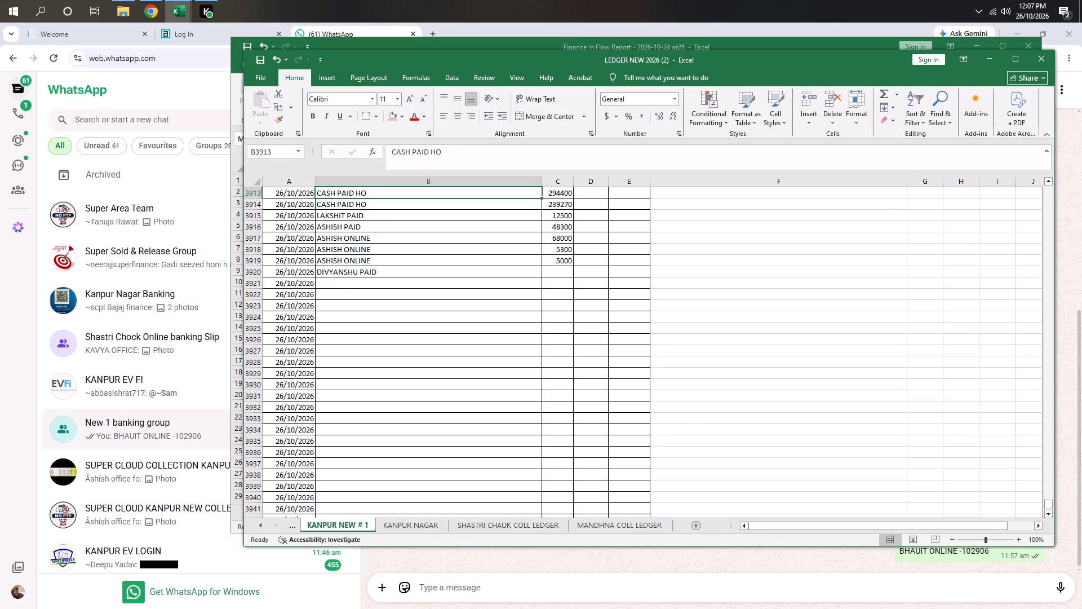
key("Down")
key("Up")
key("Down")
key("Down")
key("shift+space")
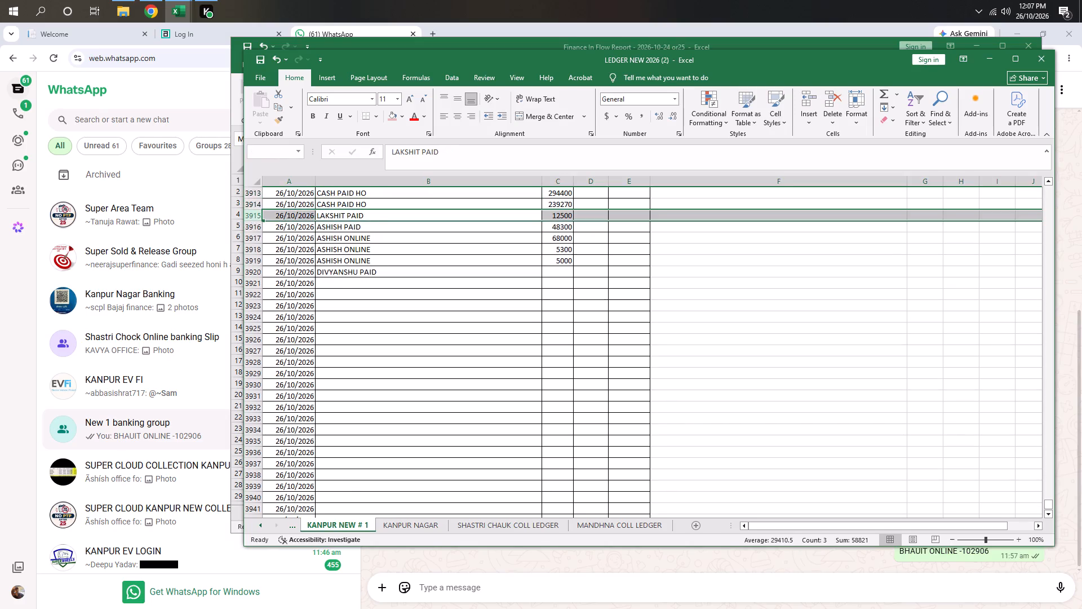
Insert a row above LAKSHIT PAID and enter SHASTRI CHAUK ONLINE with the amount 5060.
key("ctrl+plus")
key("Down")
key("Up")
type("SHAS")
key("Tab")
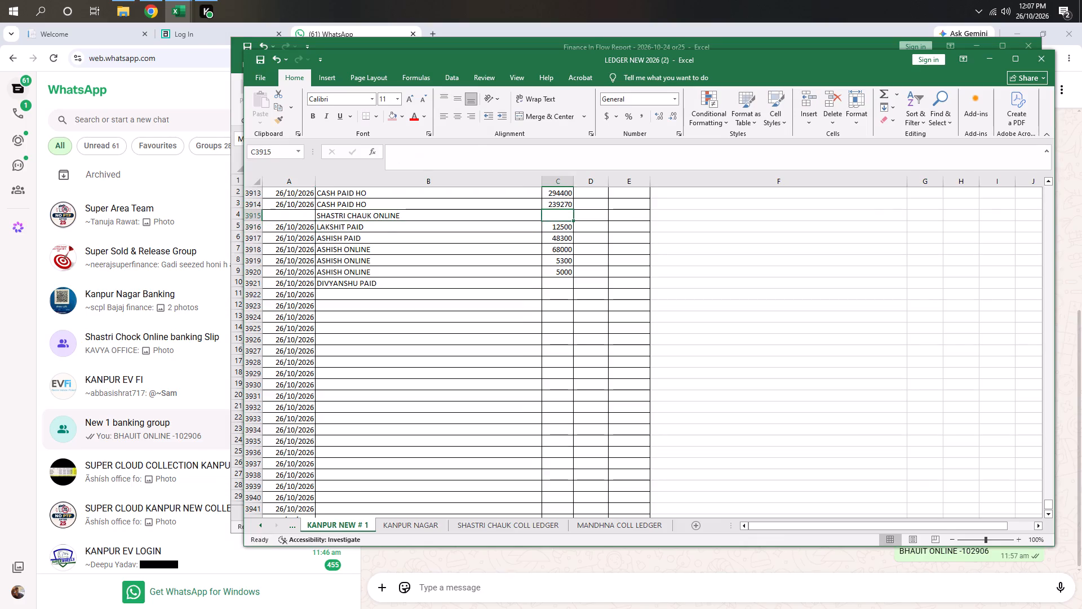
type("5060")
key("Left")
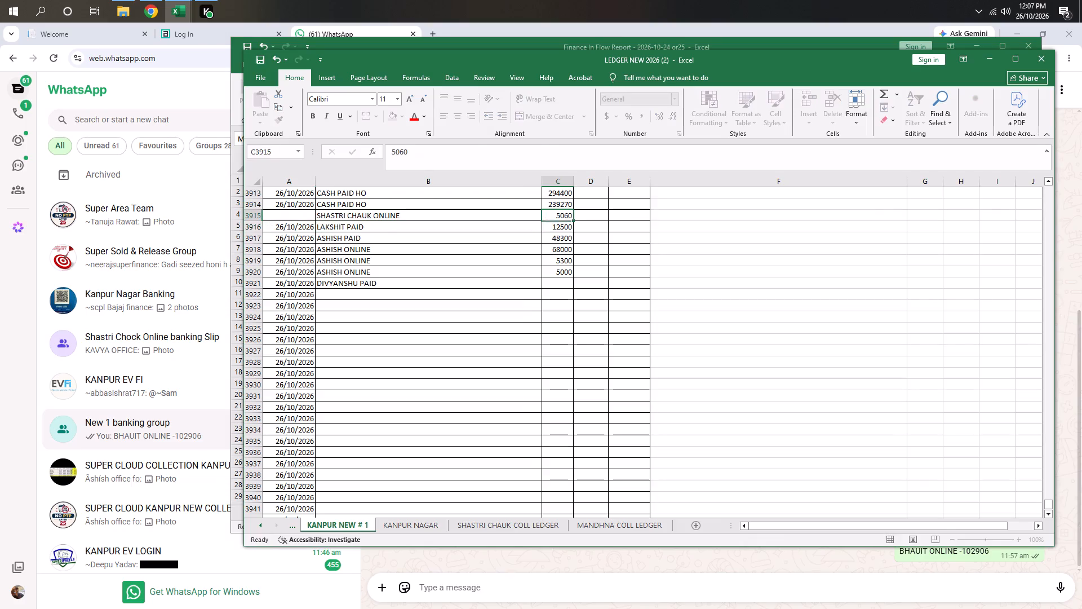
Fill the 26/10/2026 date down from the second CASH PAID HO row through the SHASTRI CHAUK ONLINE and LAKSHIT PAID rows.
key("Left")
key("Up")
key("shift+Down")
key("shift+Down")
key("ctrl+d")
Enter 48800 as the amount for the DIVYANSHU PAID entry.
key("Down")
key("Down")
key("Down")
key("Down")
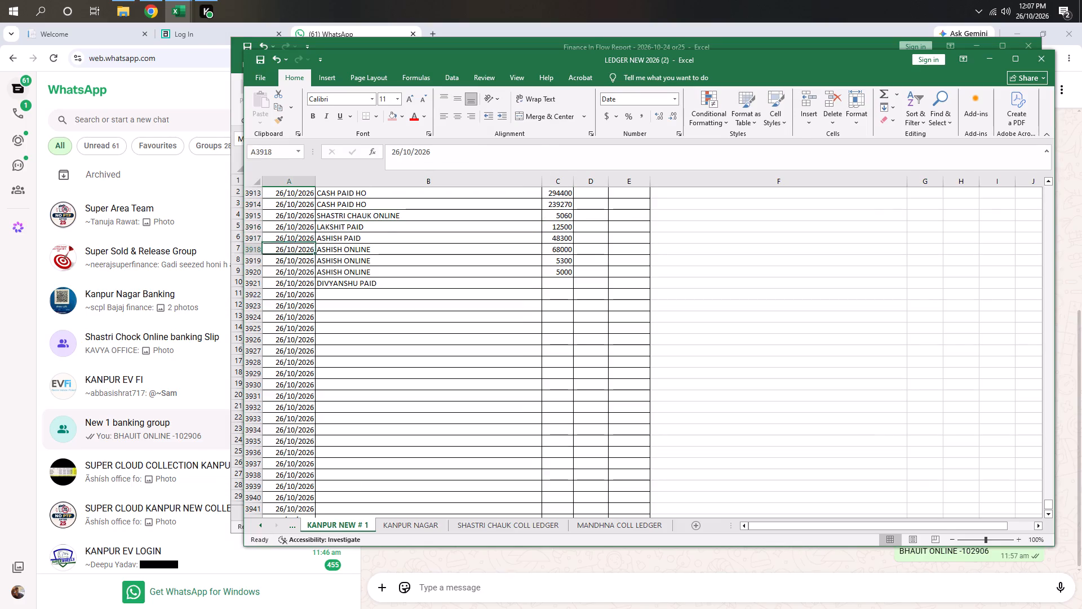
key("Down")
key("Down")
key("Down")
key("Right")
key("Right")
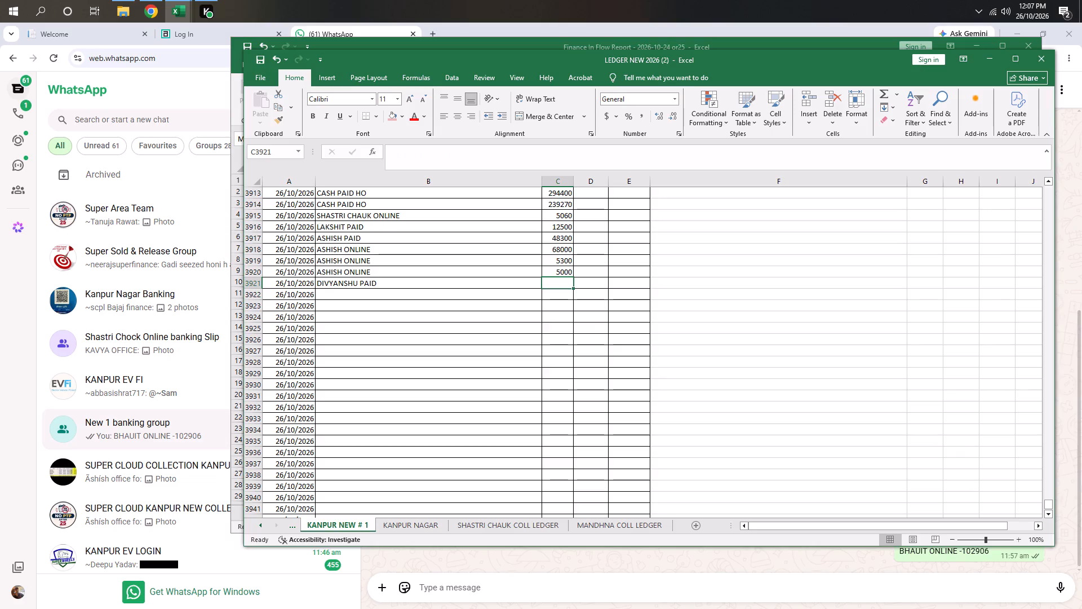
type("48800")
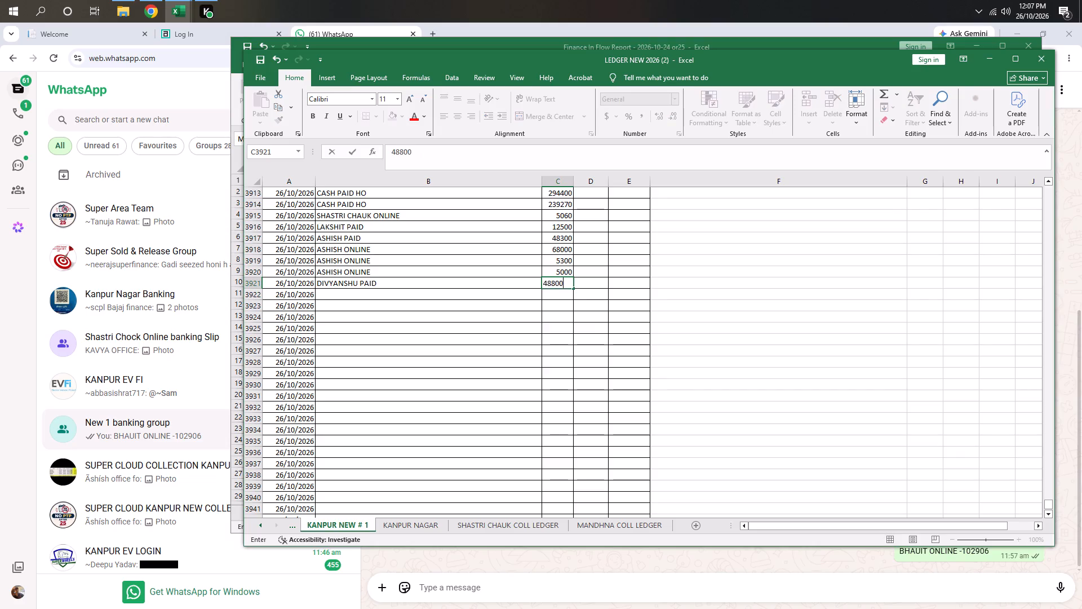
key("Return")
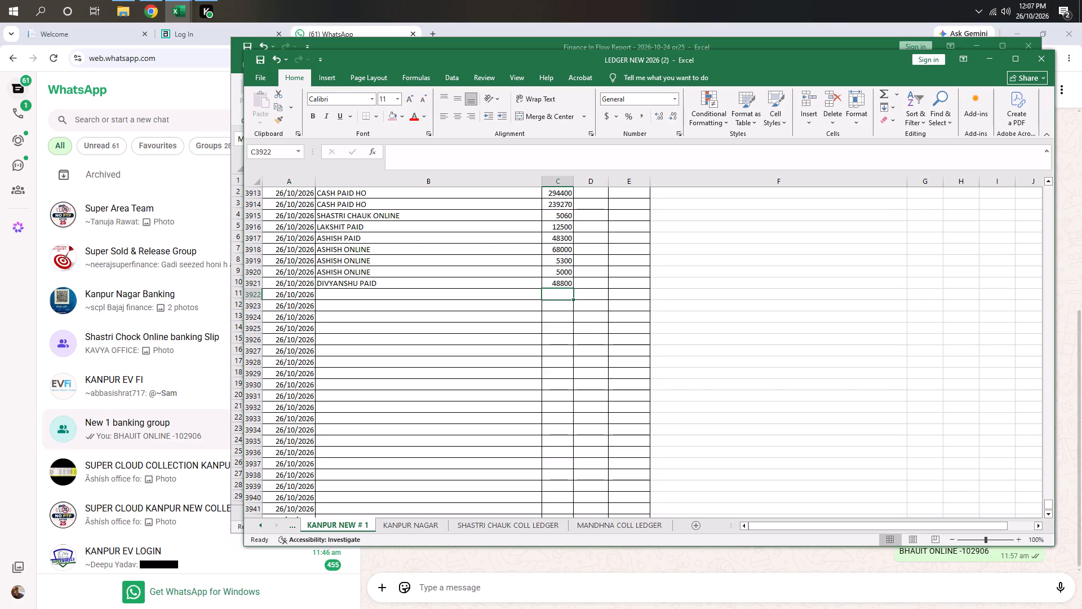
Enter DIVYANSHU ONLINE as the description in the 26/10/2026 row below DIVYANSHU PAID.
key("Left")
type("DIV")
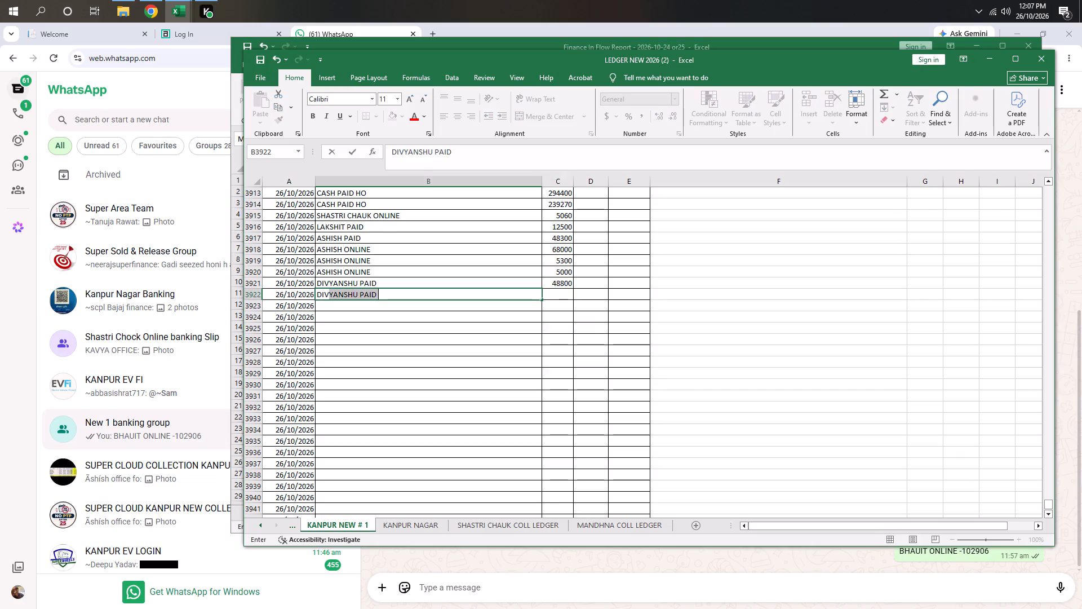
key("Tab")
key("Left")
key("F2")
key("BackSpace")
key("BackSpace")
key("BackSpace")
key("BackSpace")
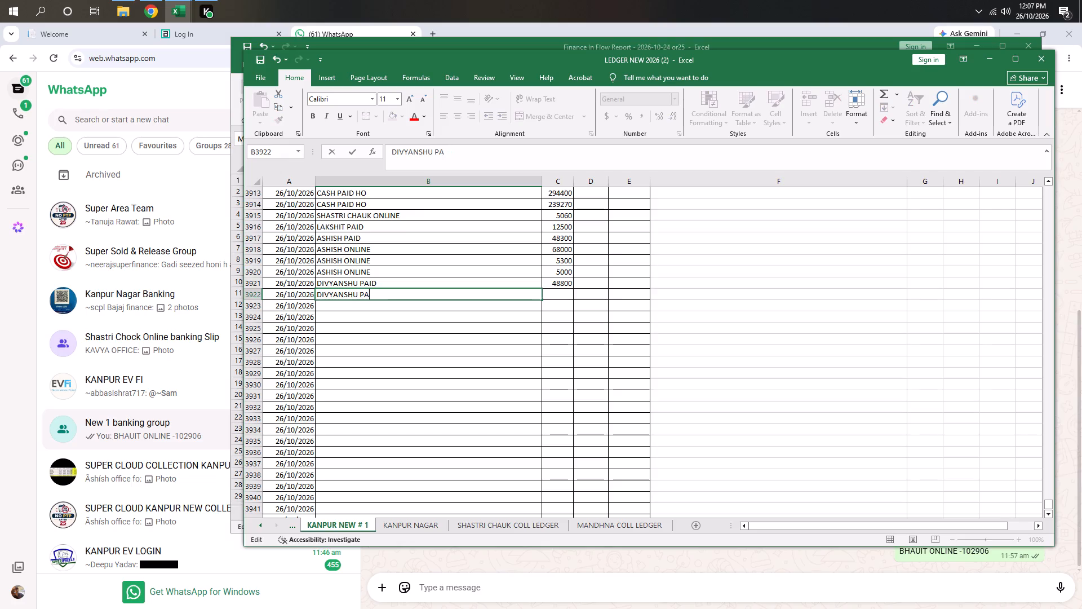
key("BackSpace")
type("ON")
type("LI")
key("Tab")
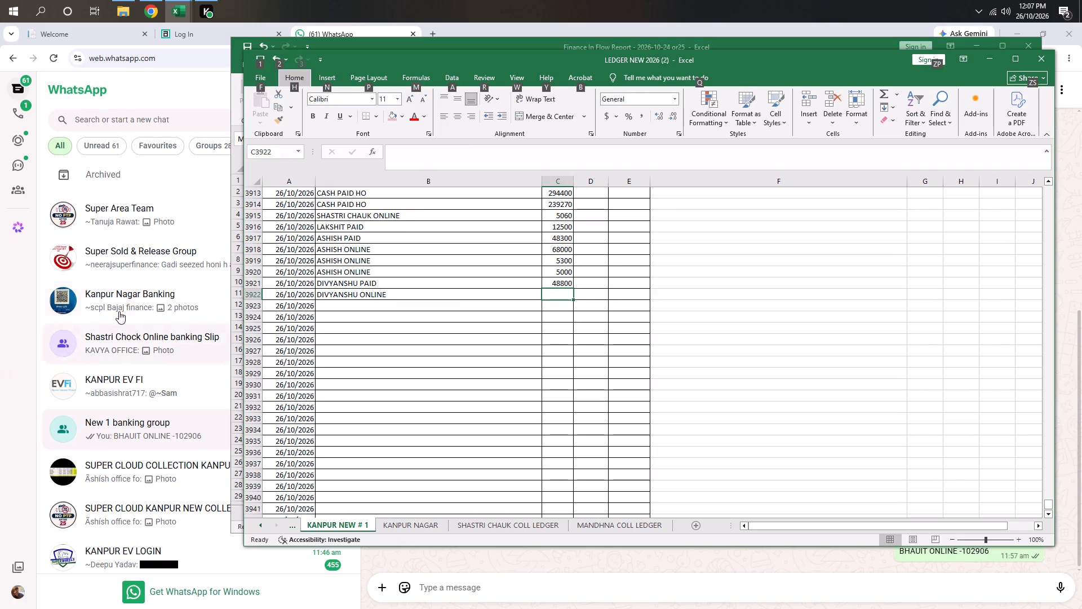
Look through the WhatsApp chat list behind the ledger for the relevant conversation.
scroll(158, 292, "down", 6)
scroll(146, 383, "down", 4)
scroll(165, 425, "down", 2)
scroll(131, 275, "down", 3)
scroll(136, 350, "down", 3)
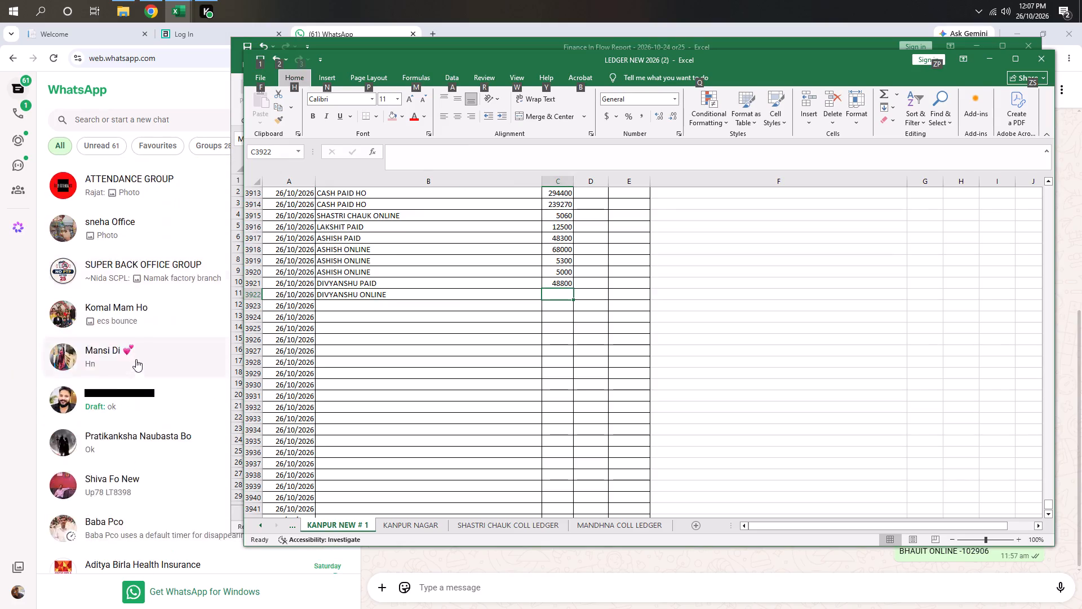
scroll(137, 368, "down", 2)
scroll(144, 385, "up", 17)
scroll(144, 387, "up", 5)
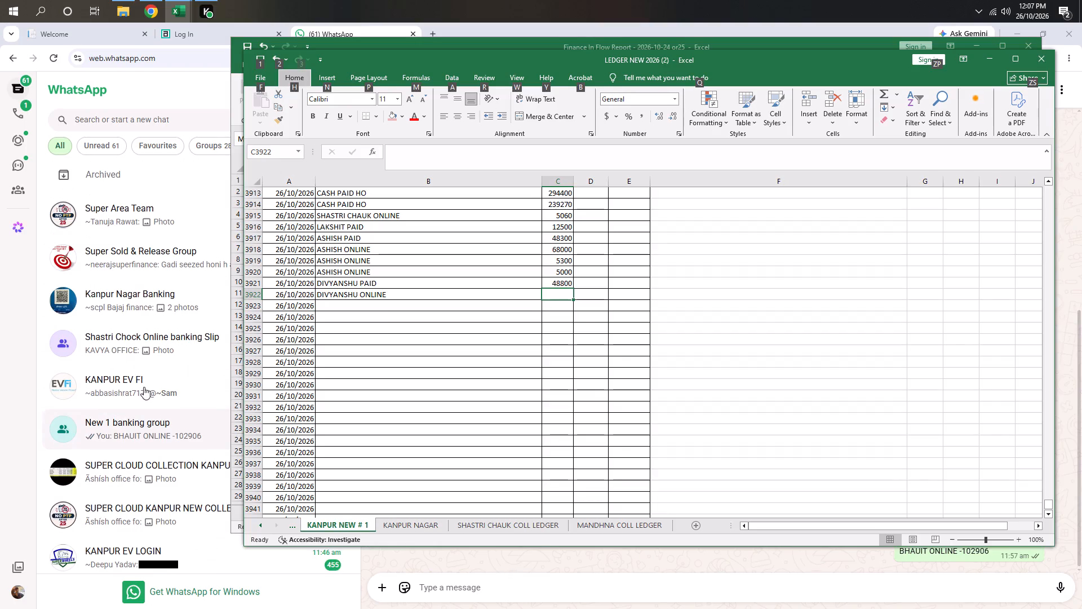
scroll(144, 387, "up", 6)
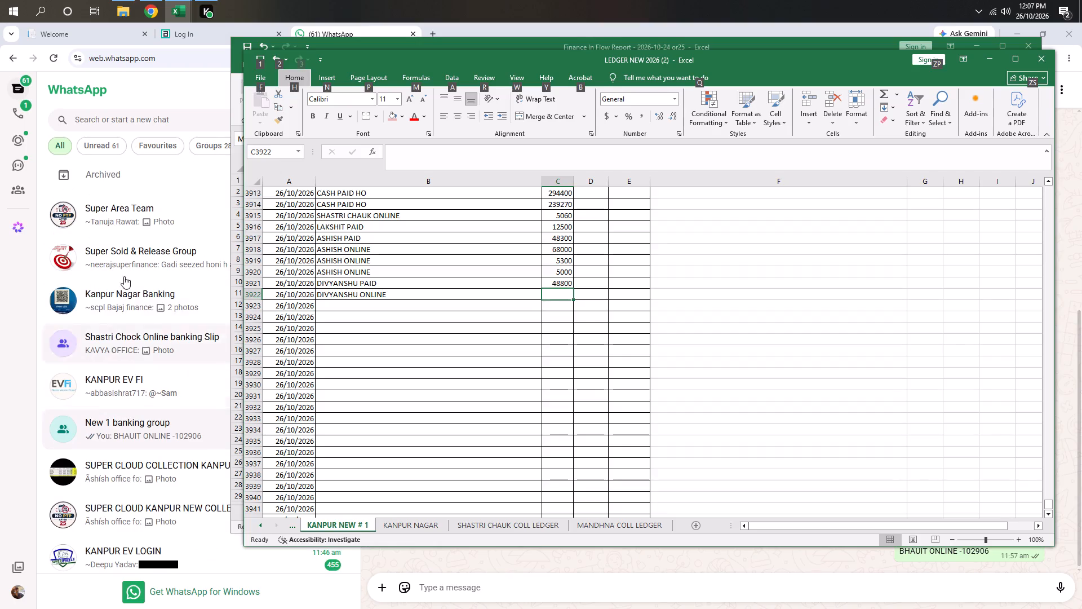